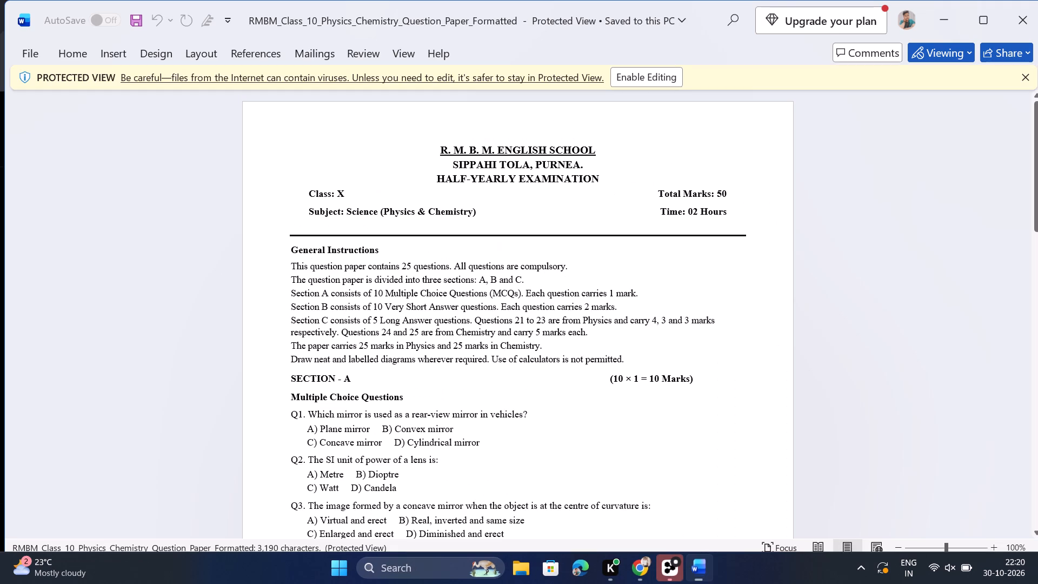
Enable editing of the question paper and delete the whole General Instructions block, including its heading.
{"action": "left_click", "coordinate": [630, 83]}
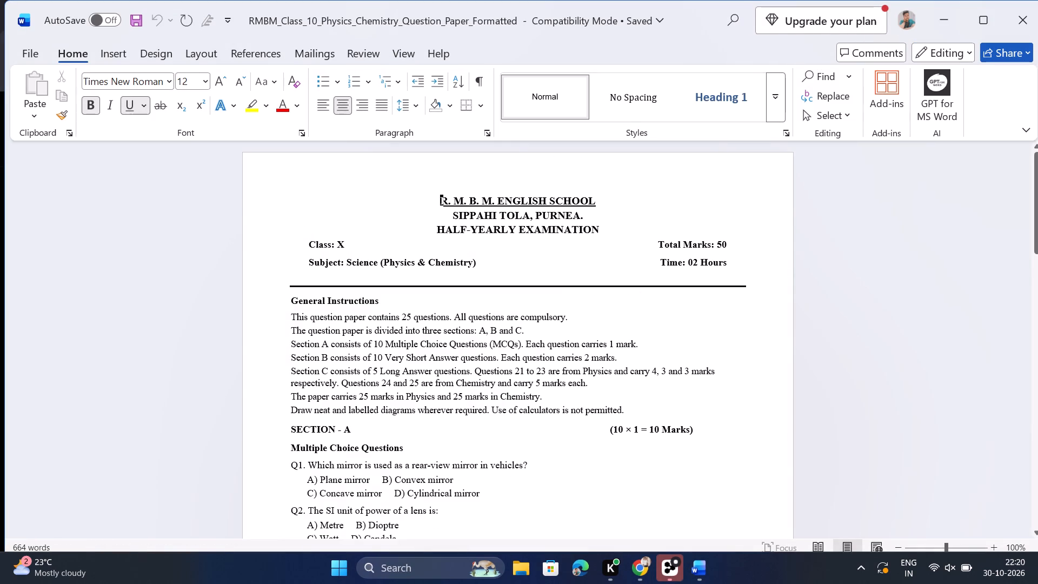
{"action": "left_click", "coordinate": [715, 340]}
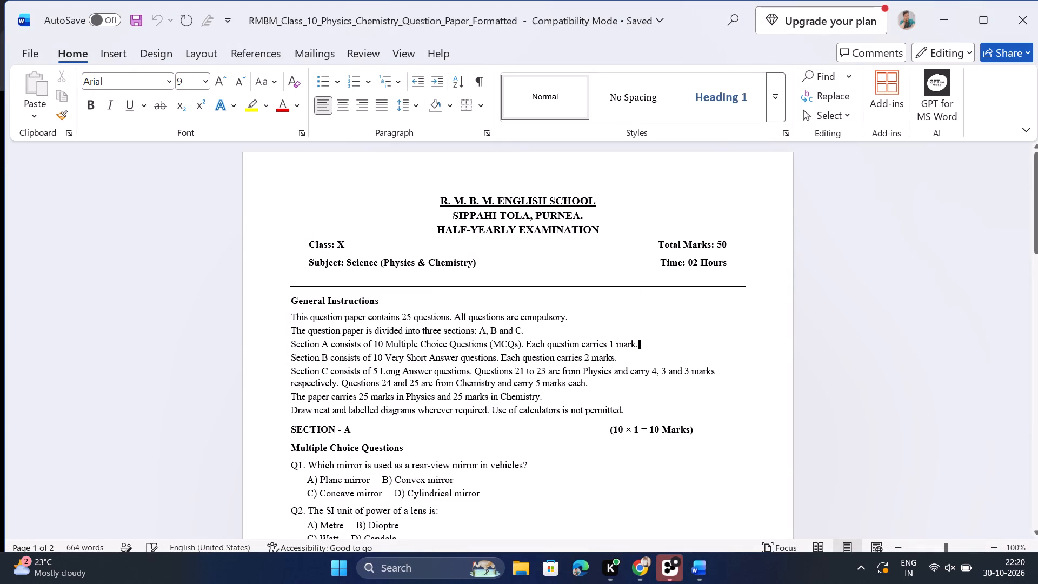
{"action": "left_click_drag", "start_coordinate": [288, 296], "coordinate": [647, 409]}
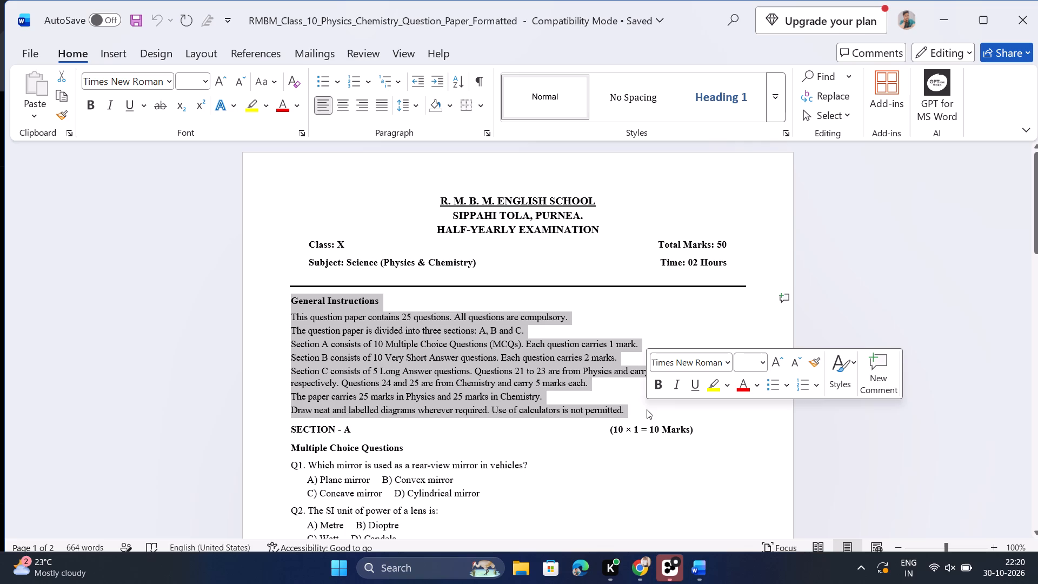
{"action": "key", "text": "BackSpace"}
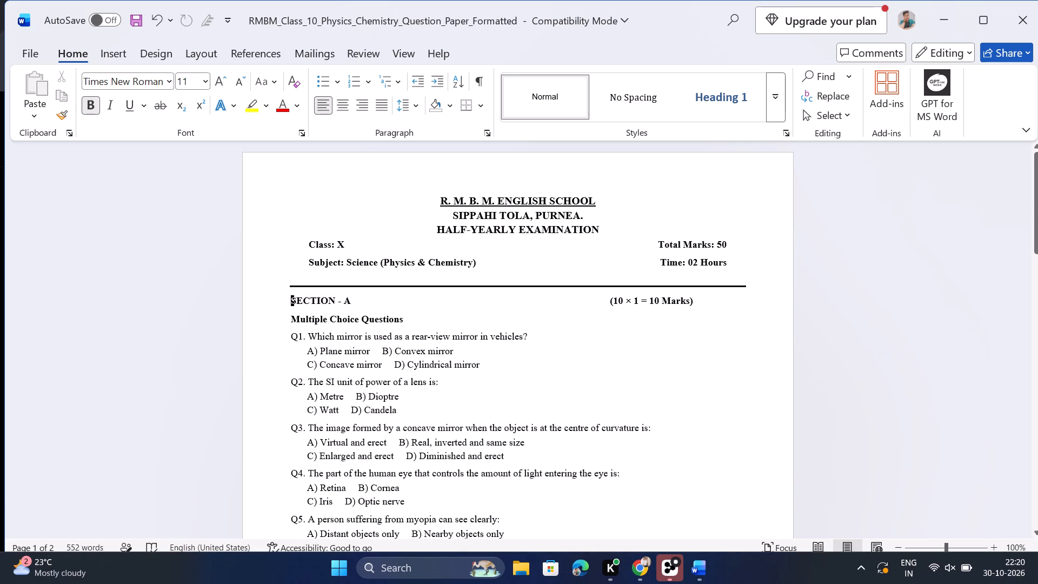
Indent the "SECTION - A" heading with spaces so it sits near the middle of its line, under the exam title.
{"action": "key", "text": "space"}
{"action": "key", "text": "space"}
{"action": "key", "text": "space"}
{"action": "key", "text": "space"}
{"action": "key", "text": "space"}
{"action": "key", "text": "space"}
{"action": "key", "text": "space"}
{"action": "key", "text": "space"}
{"action": "key", "text": "space"}
{"action": "key", "text": "space"}
{"action": "key", "text": "space"}
{"action": "key", "text": "space"}
{"action": "key", "text": "space"}
{"action": "key", "text": "space"}
{"action": "key", "text": "space"}
{"action": "key", "text": "space"}
{"action": "key", "text": "space"}
{"action": "key", "text": "space"}
{"action": "key", "text": "space"}
{"action": "key", "text": "space"}
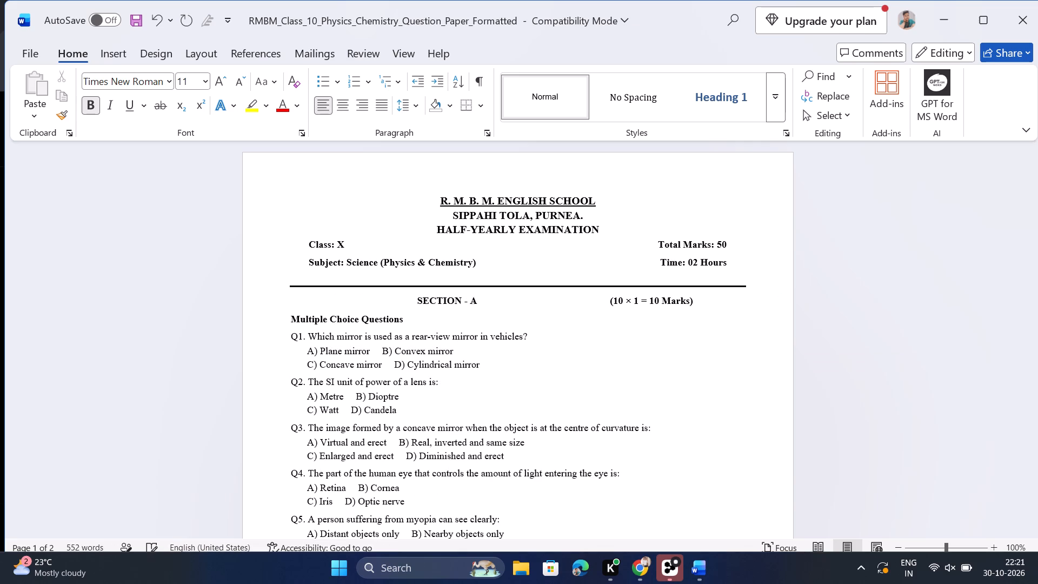
{"action": "key", "text": "space"}
{"action": "key", "text": "space"}
{"action": "key", "text": "space"}
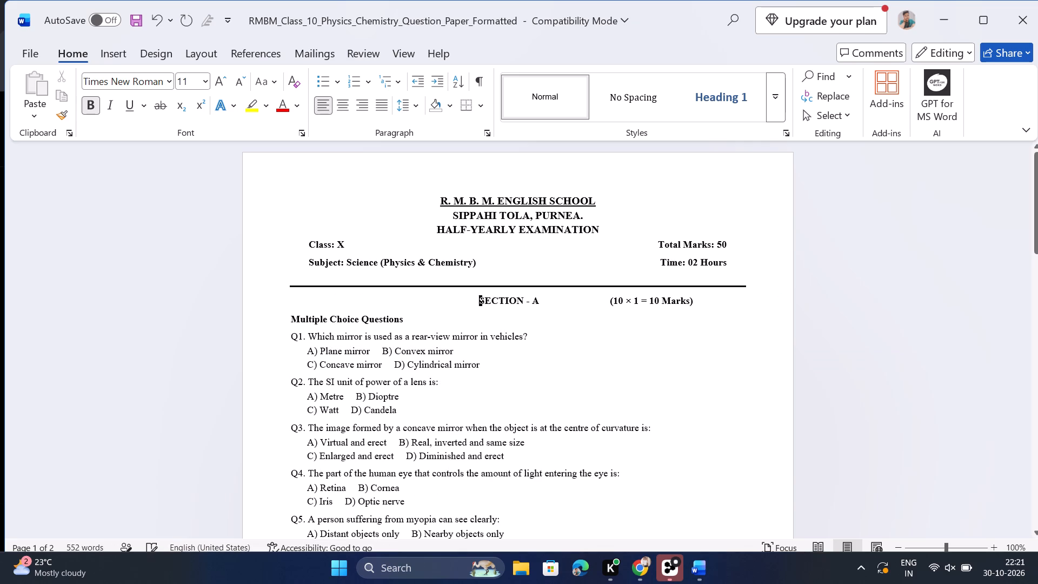
Set the header's Class and Subject lines and its Total Marks and Time lines to font size 12.
{"action": "scroll", "coordinate": [711, 391], "scroll_direction": "down", "scroll_amount": 1}
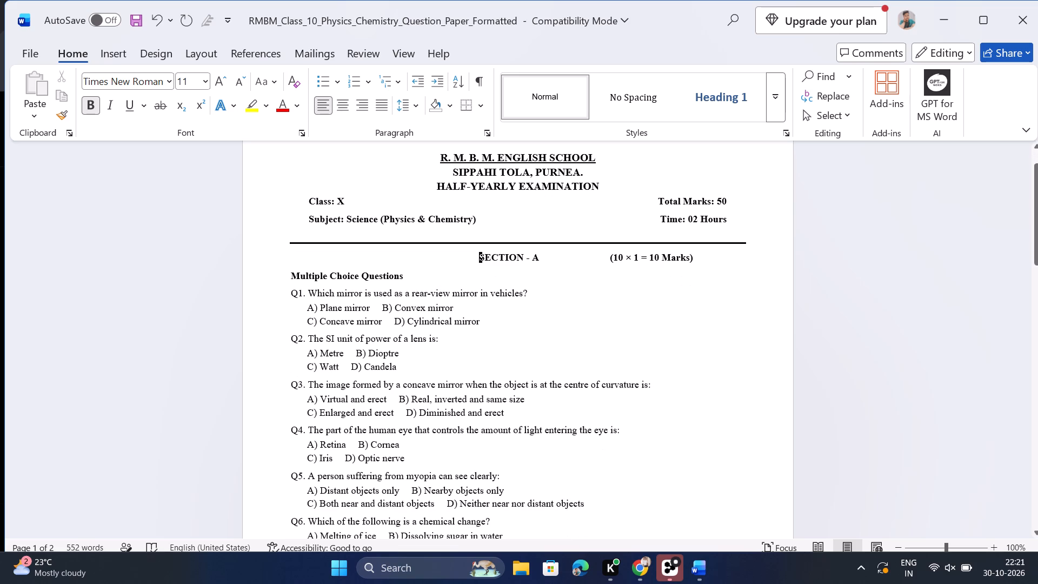
{"action": "scroll", "coordinate": [712, 387], "scroll_direction": "down", "scroll_amount": 2}
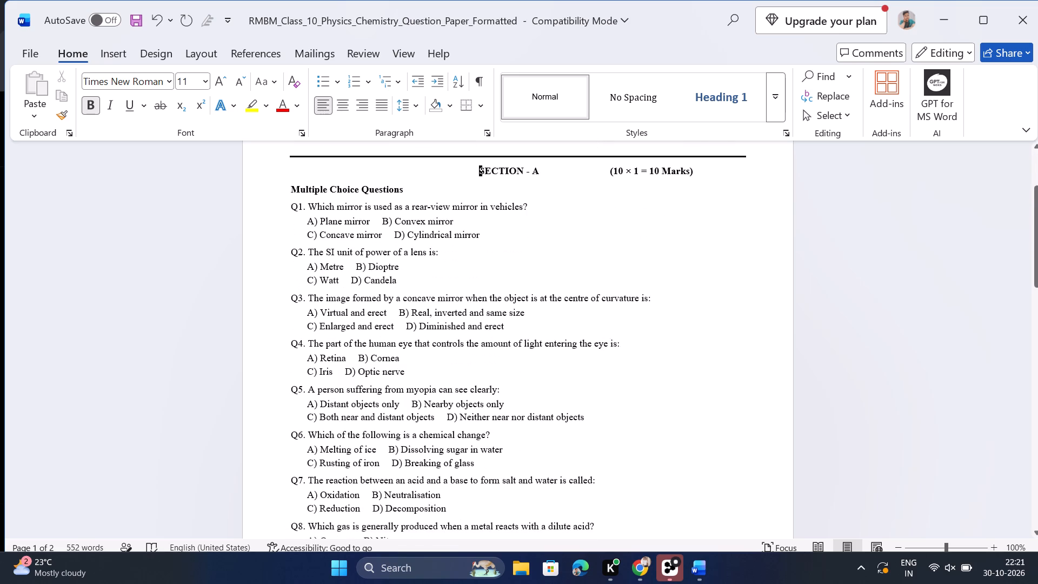
{"action": "scroll", "coordinate": [712, 385], "scroll_direction": "down", "scroll_amount": 1}
{"action": "scroll", "coordinate": [712, 381], "scroll_direction": "up", "scroll_amount": 1}
{"action": "scroll", "coordinate": [665, 454], "scroll_direction": "up", "scroll_amount": 1}
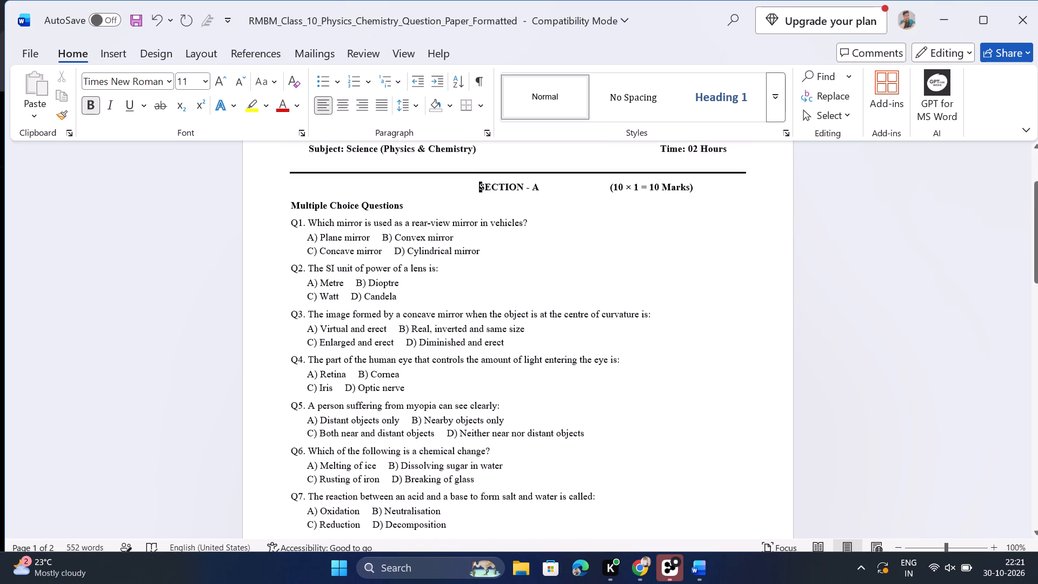
{"action": "scroll", "coordinate": [665, 454], "scroll_direction": "up", "scroll_amount": 1}
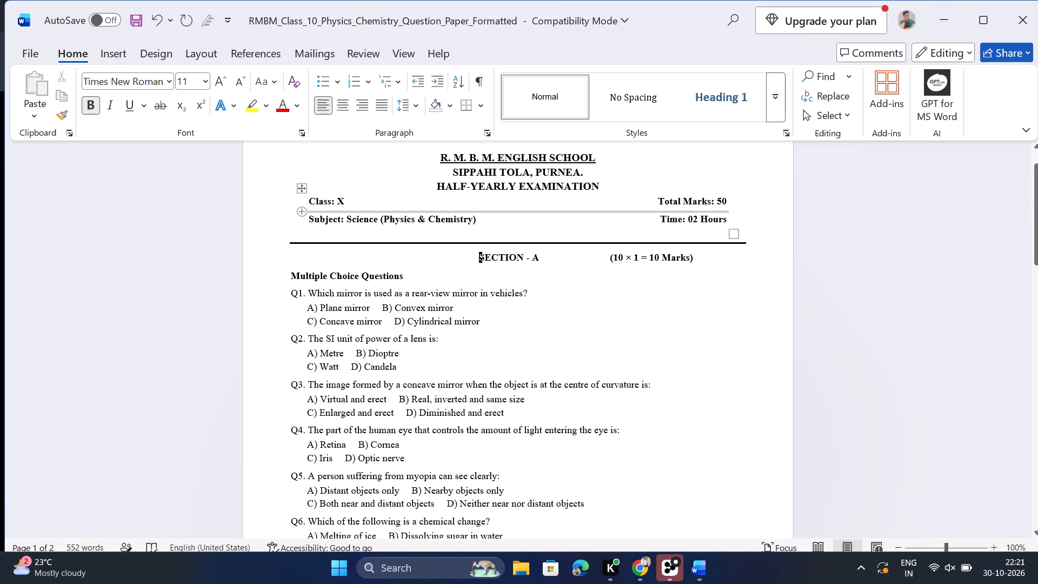
{"action": "left_click_drag", "start_coordinate": [310, 199], "coordinate": [450, 215]}
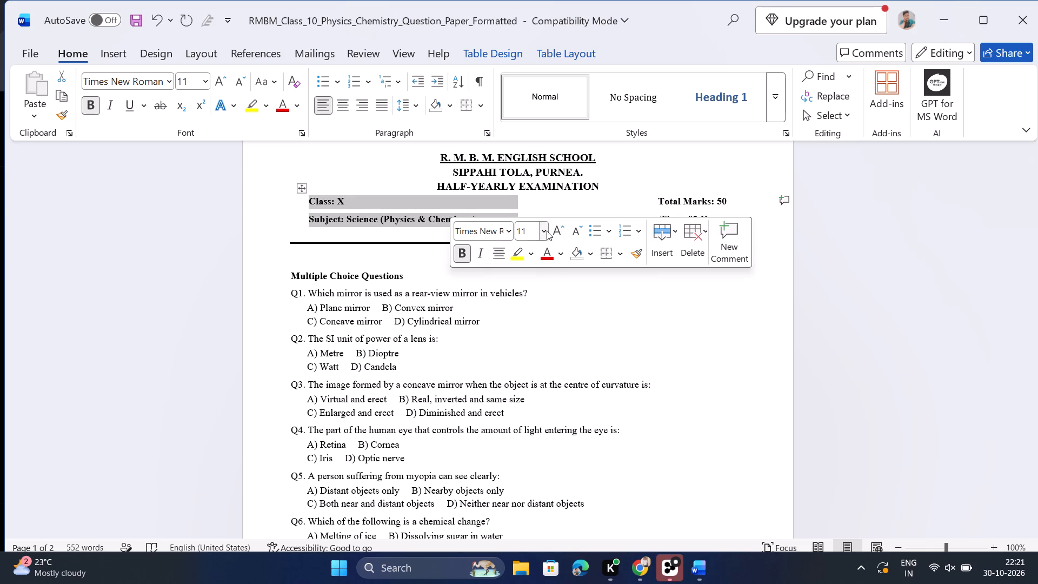
{"action": "left_click", "coordinate": [547, 231]}
{"action": "left_click", "coordinate": [535, 327]}
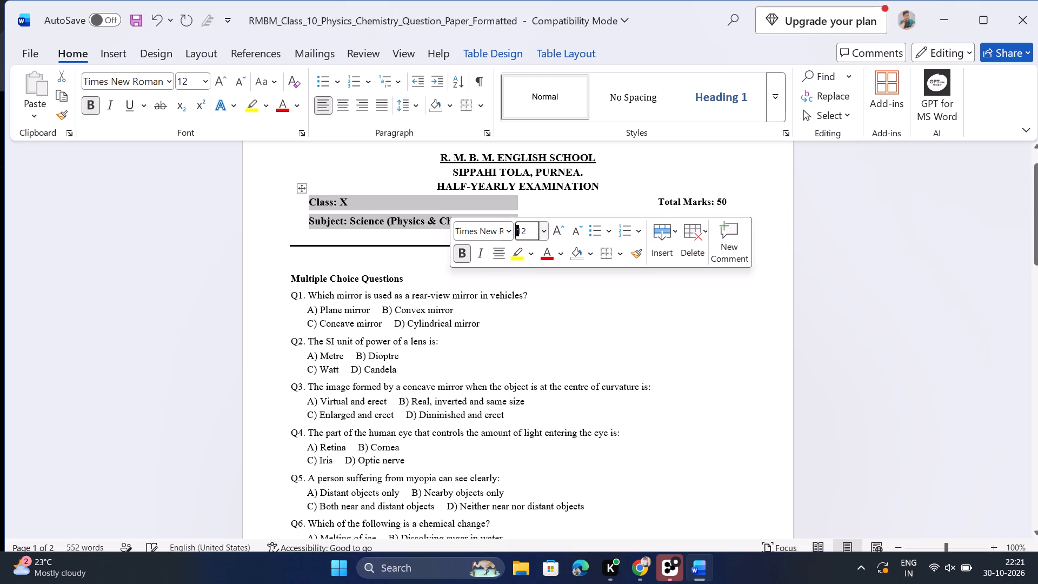
{"action": "left_click", "coordinate": [697, 363]}
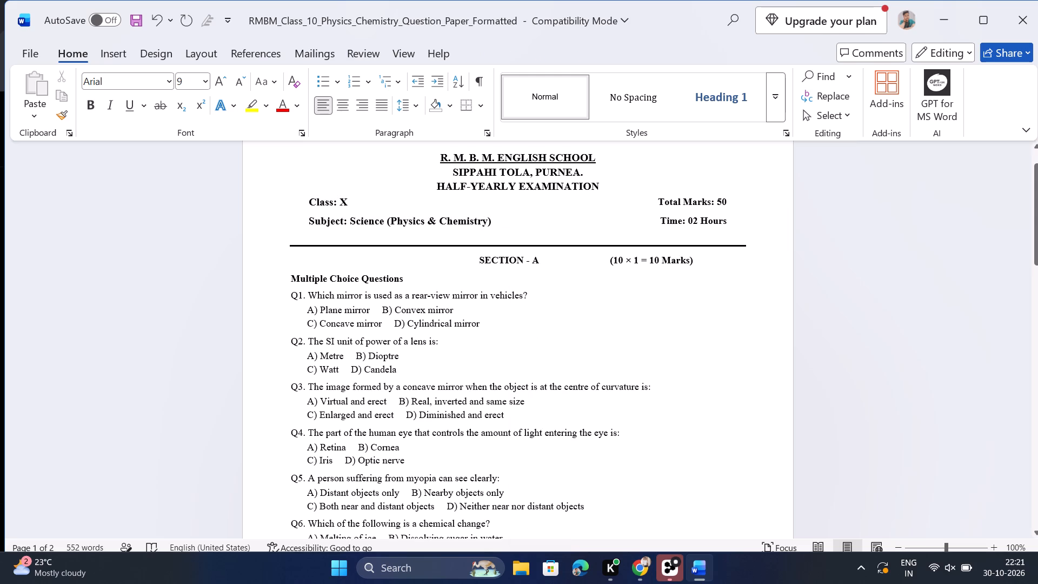
{"action": "left_click_drag", "start_coordinate": [657, 198], "coordinate": [726, 223]}
{"action": "left_click", "coordinate": [822, 240]}
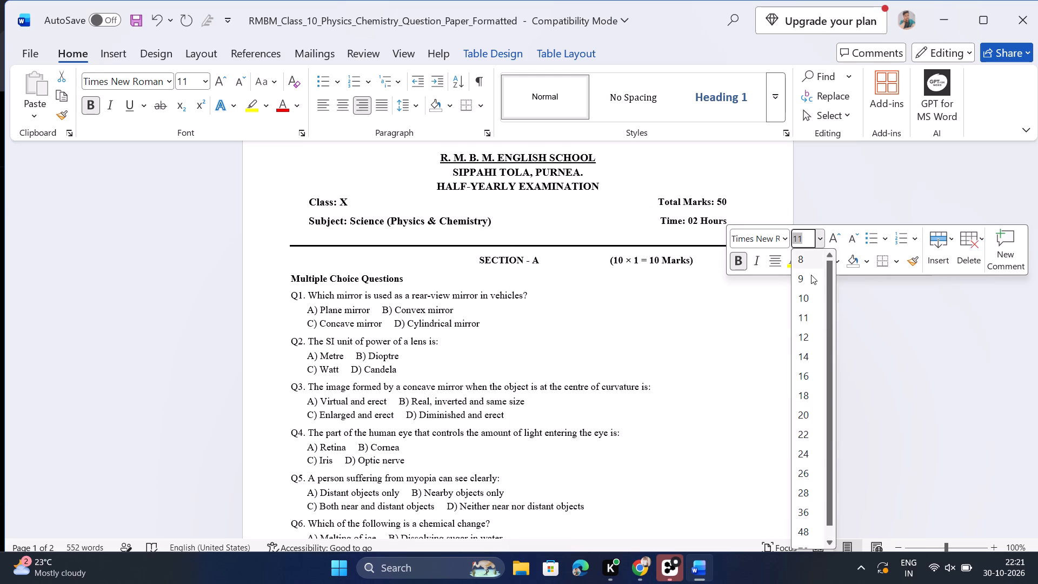
{"action": "left_click", "coordinate": [806, 339]}
{"action": "left_click", "coordinate": [744, 351]}
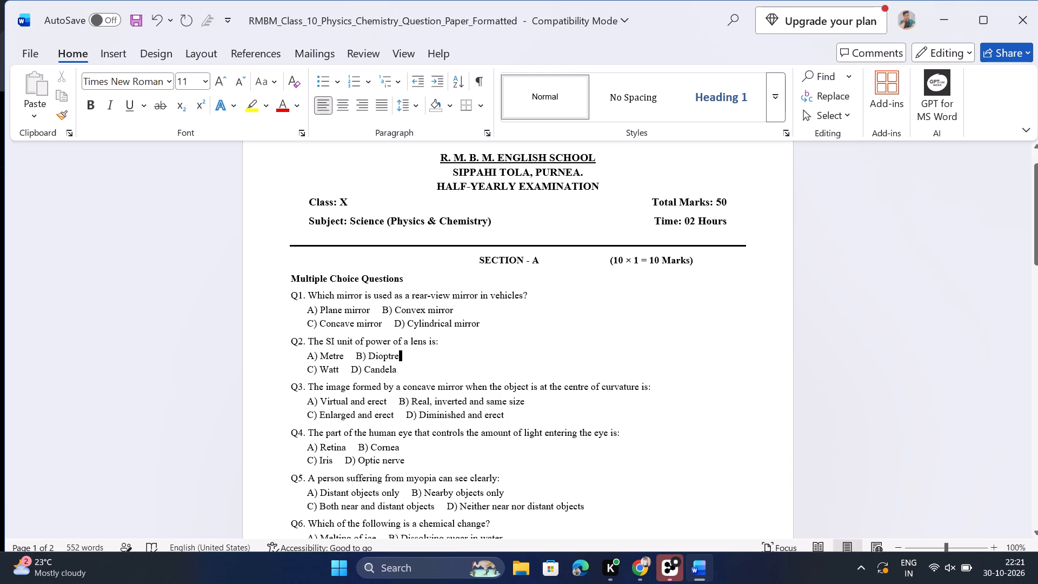
Set the "SECTION - A" heading and its "(10 × 1 = 10 Marks)" label to font size 12.
{"action": "left_click_drag", "start_coordinate": [478, 261], "coordinate": [490, 260]}
{"action": "left_click_drag", "start_coordinate": [490, 260], "coordinate": [555, 260]}
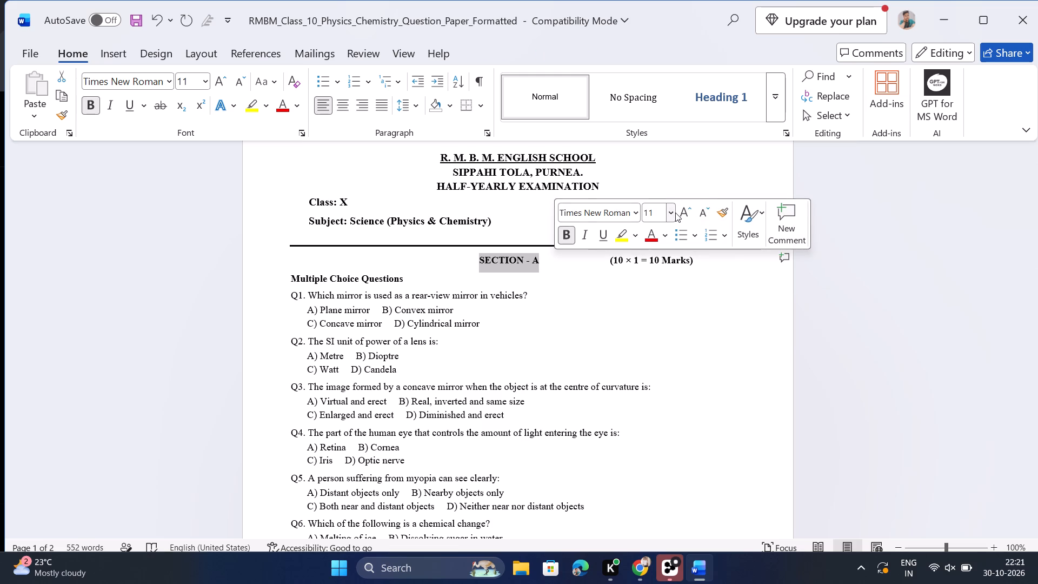
{"action": "left_click", "coordinate": [675, 213]}
{"action": "left_click", "coordinate": [657, 319]}
{"action": "left_click", "coordinate": [678, 302]}
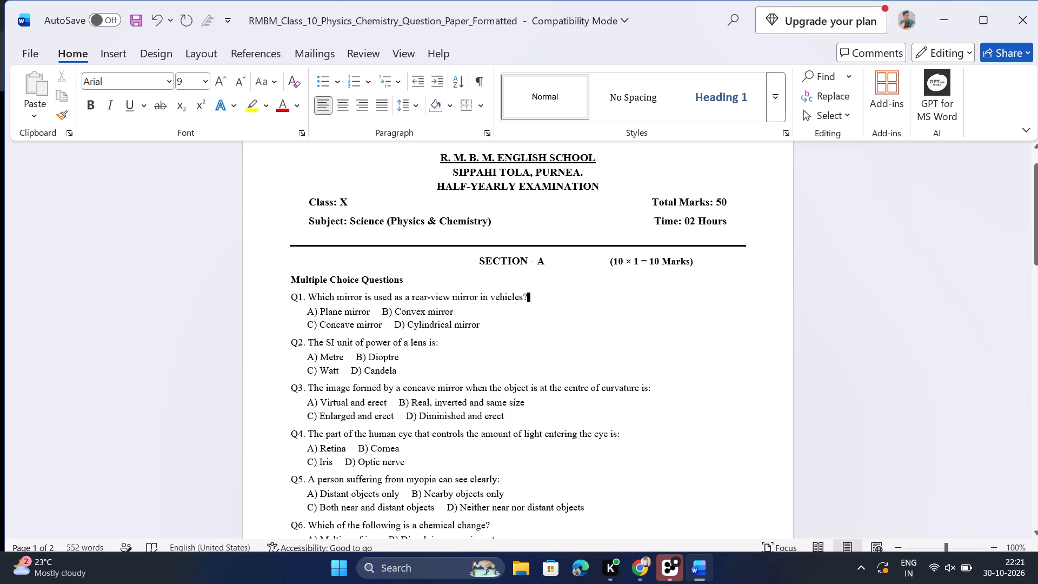
{"action": "left_click_drag", "start_coordinate": [611, 264], "coordinate": [697, 263]}
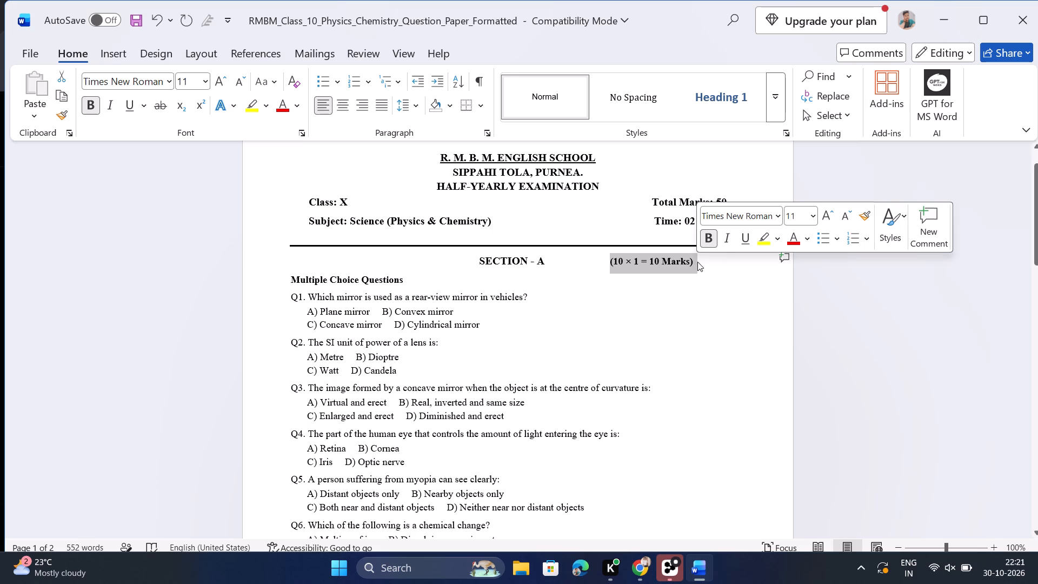
{"action": "left_click", "coordinate": [811, 216]}
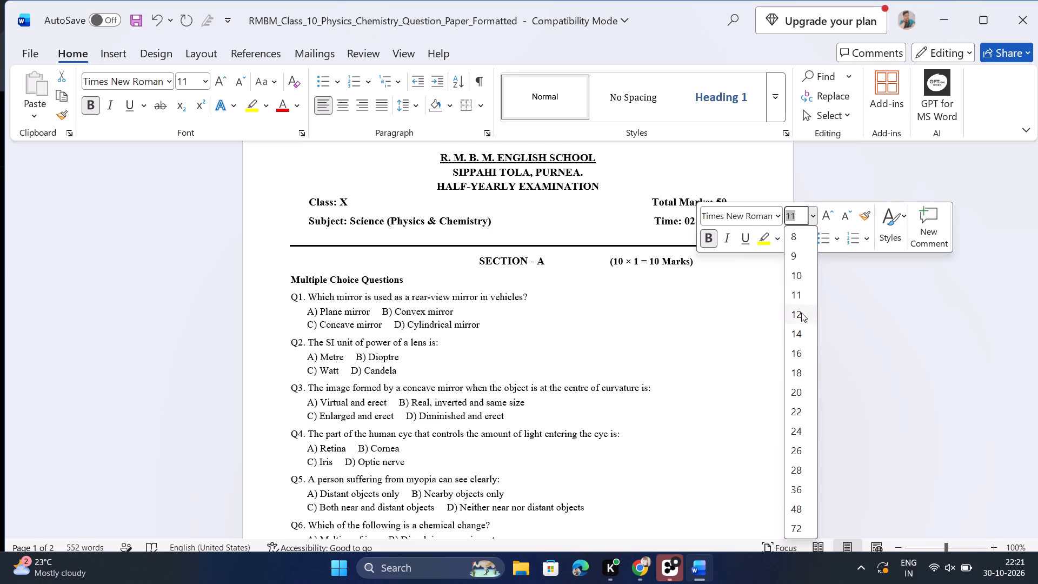
{"action": "left_click", "coordinate": [801, 317]}
Set everything from the "Multiple Choice Questions" heading through the "Very Short Answer Questions" heading to font size 12.
{"action": "left_click_drag", "start_coordinate": [289, 279], "coordinate": [400, 334]}
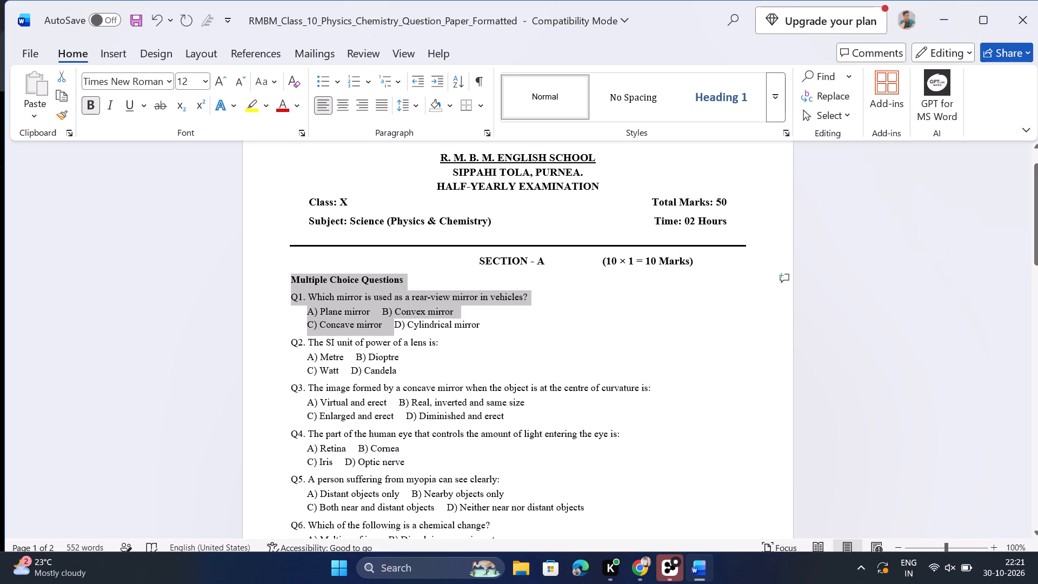
{"action": "left_click_drag", "start_coordinate": [400, 334], "coordinate": [574, 534]}
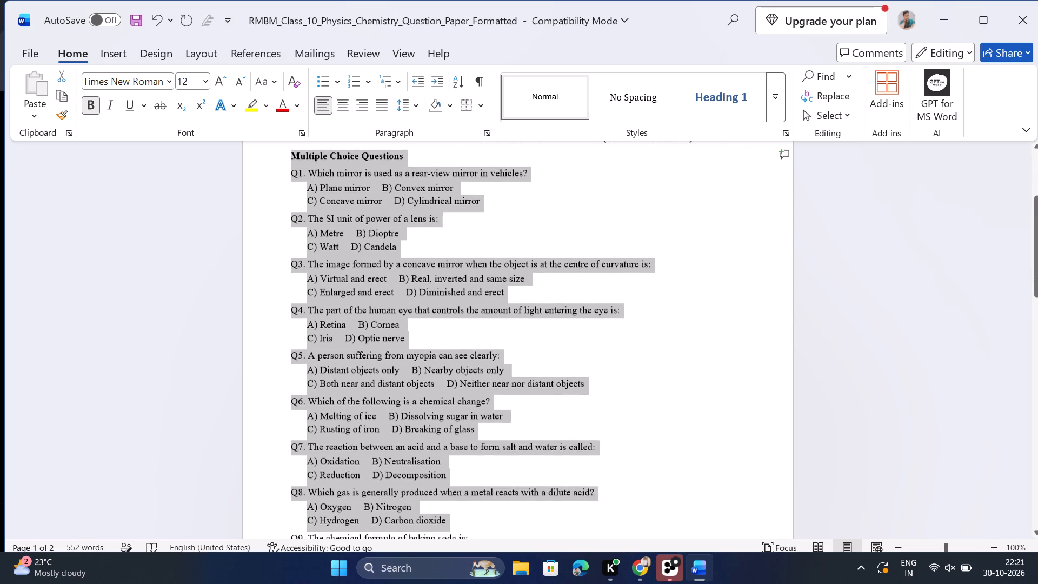
{"action": "left_click_drag", "start_coordinate": [574, 534], "coordinate": [599, 427]}
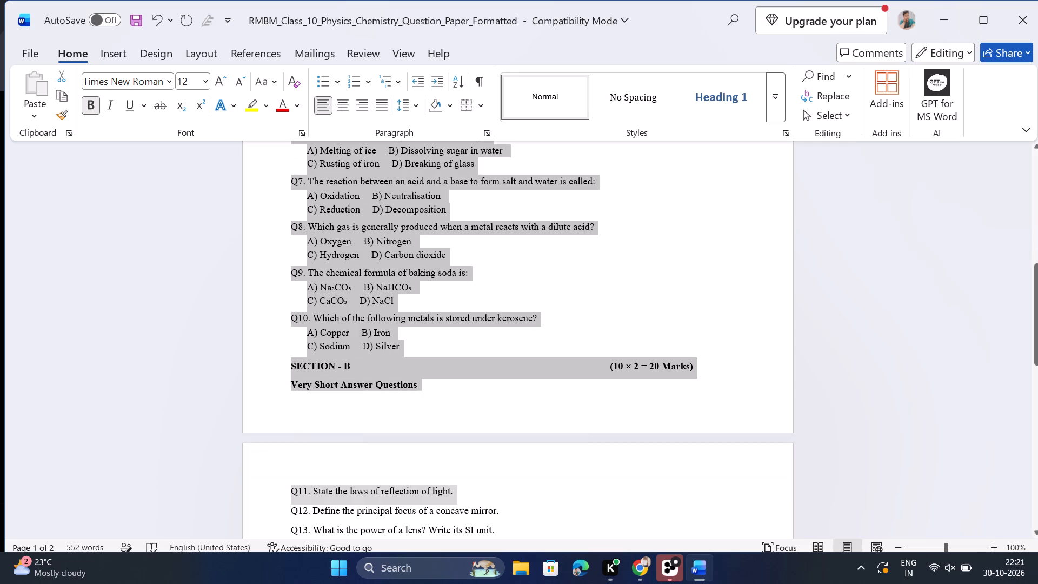
{"action": "left_click_drag", "start_coordinate": [599, 427], "coordinate": [602, 382]}
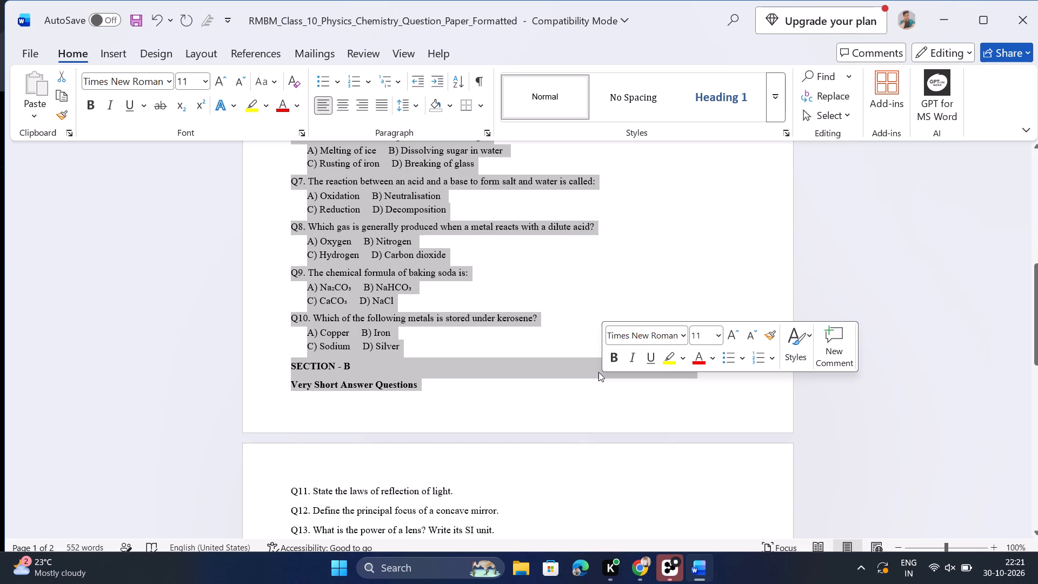
{"action": "left_click", "coordinate": [721, 336]}
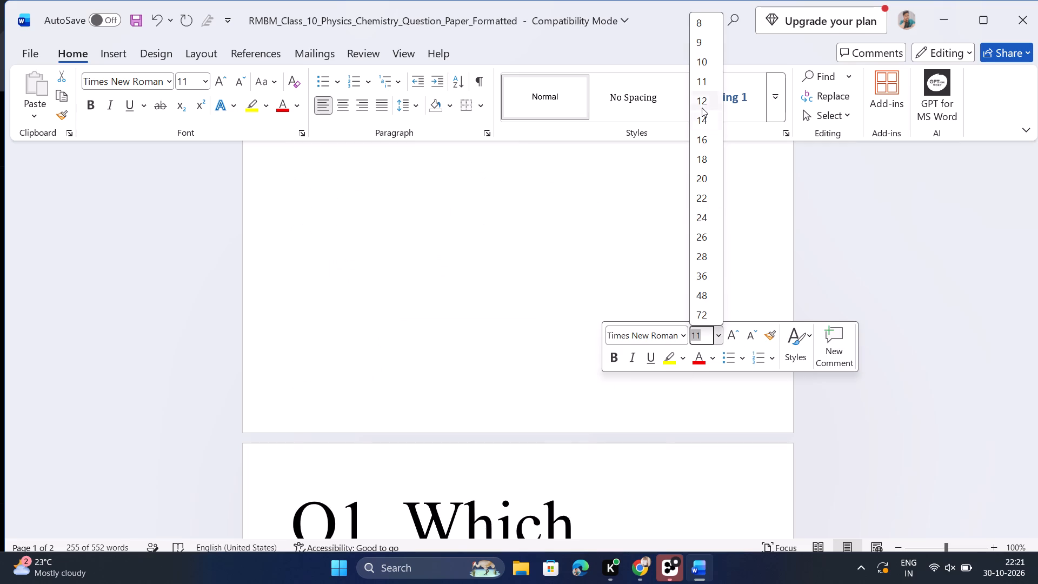
{"action": "left_click", "coordinate": [702, 107]}
{"action": "left_click", "coordinate": [702, 290]}
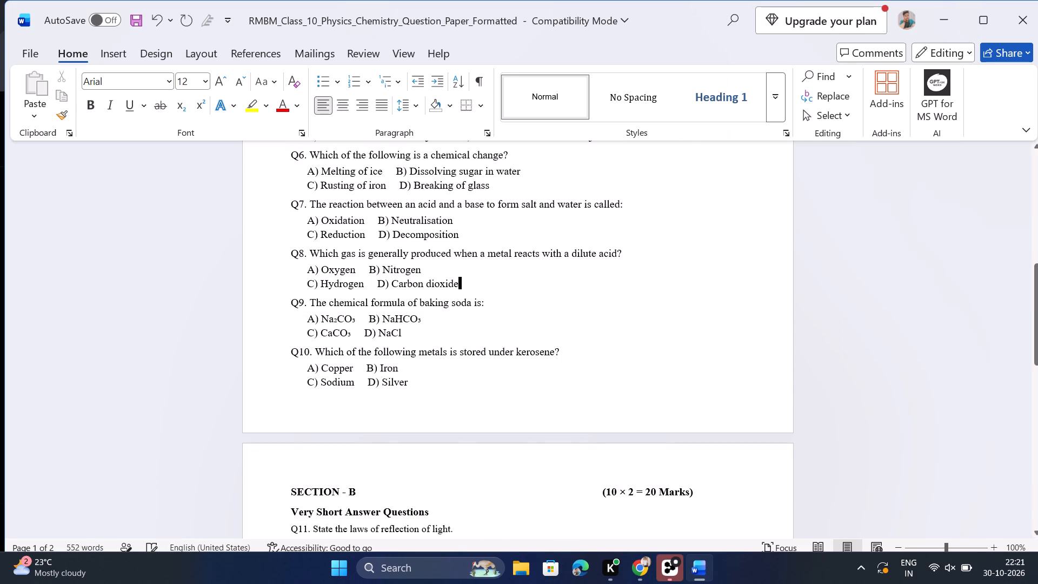
Add spaces before option B in Q1 and option D in Q2 to line up each question's second option column.
{"action": "scroll", "coordinate": [614, 431], "scroll_direction": "up", "scroll_amount": 7}
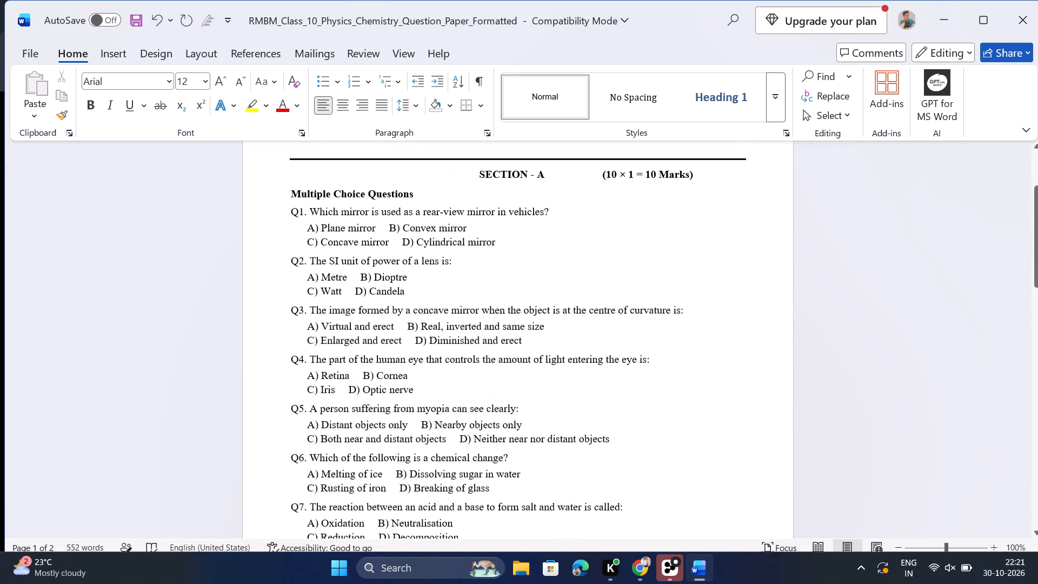
{"action": "left_click", "coordinate": [386, 227]}
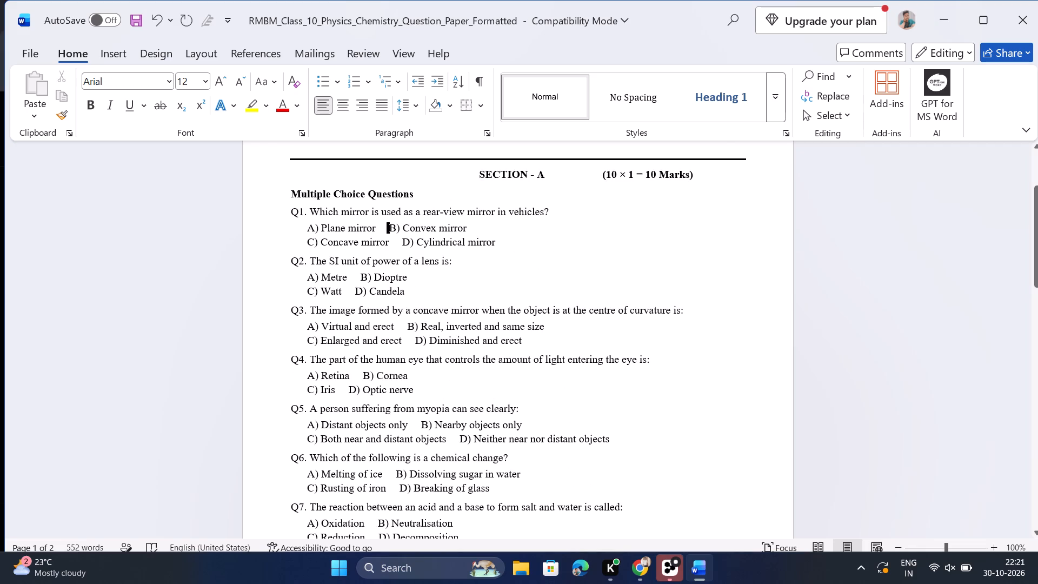
{"action": "key", "text": "space"}
{"action": "key", "text": "space"}
{"action": "key", "text": "space"}
{"action": "key", "text": "space"}
{"action": "key", "text": "space"}
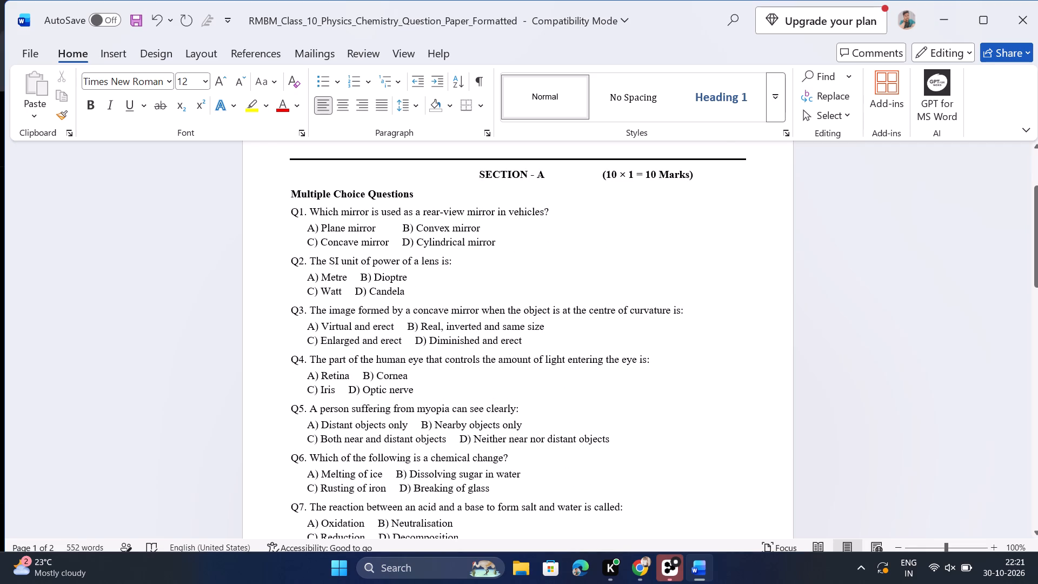
{"action": "left_click", "coordinate": [352, 288]}
{"action": "key", "text": "space"}
{"action": "key", "text": "space"}
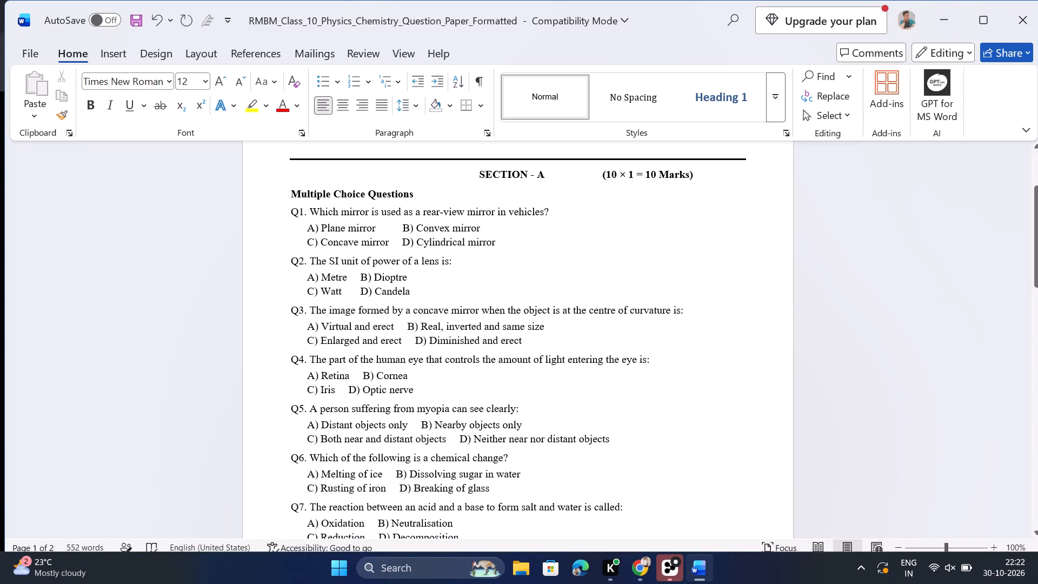
Add spaces before option B in Q3 and option D in Q4 to line up each question's second option column.
{"action": "left_click", "coordinate": [407, 324]}
{"action": "key", "text": "space"}
{"action": "key", "text": "space"}
{"action": "key", "text": "space"}
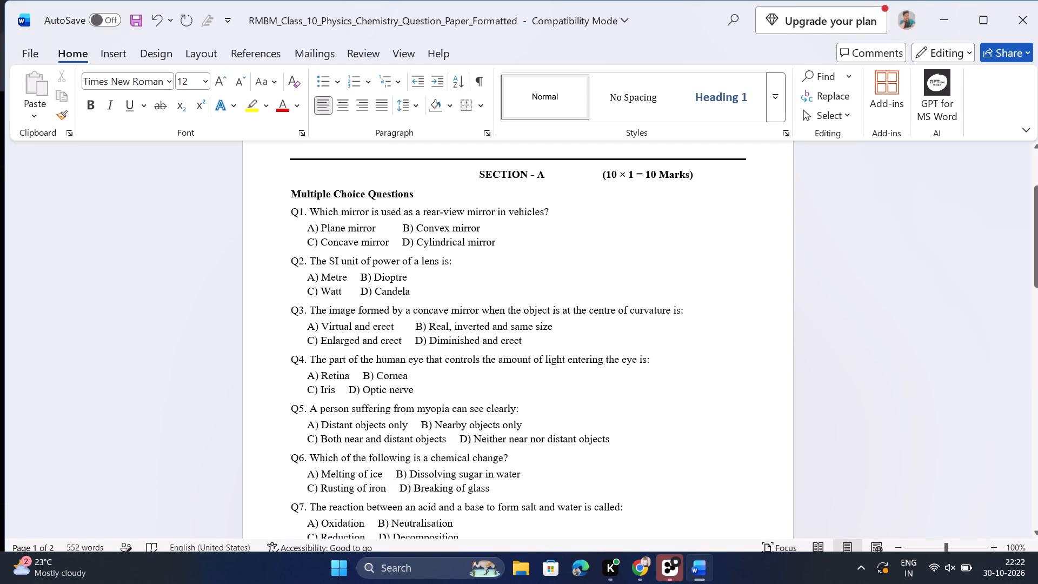
{"action": "left_click", "coordinate": [345, 387]}
{"action": "key", "text": "space"}
{"action": "key", "text": "space"}
{"action": "key", "text": "space"}
{"action": "key", "text": "space"}
{"action": "key", "text": "space"}
{"action": "key", "text": "space"}
{"action": "key", "text": "BackSpace"}
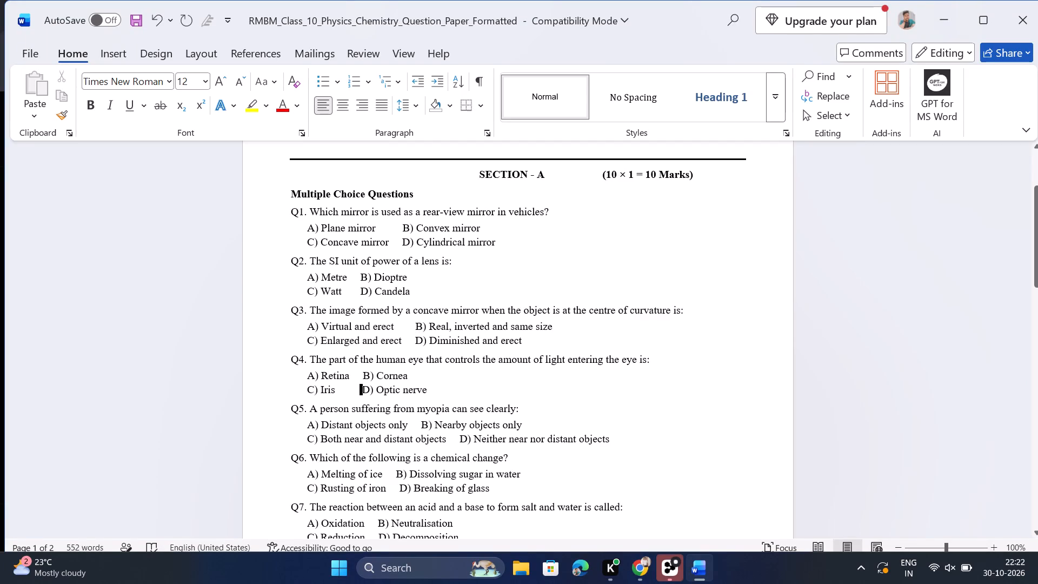
Add spaces before option B "Nearby objects only" in Q5 to line it up with option D below it.
{"action": "left_click", "coordinate": [416, 423]}
{"action": "key", "text": "space"}
{"action": "key", "text": "space"}
{"action": "key", "text": "space"}
{"action": "key", "text": "space"}
{"action": "key", "text": "space"}
{"action": "key", "text": "space"}
{"action": "key", "text": "space"}
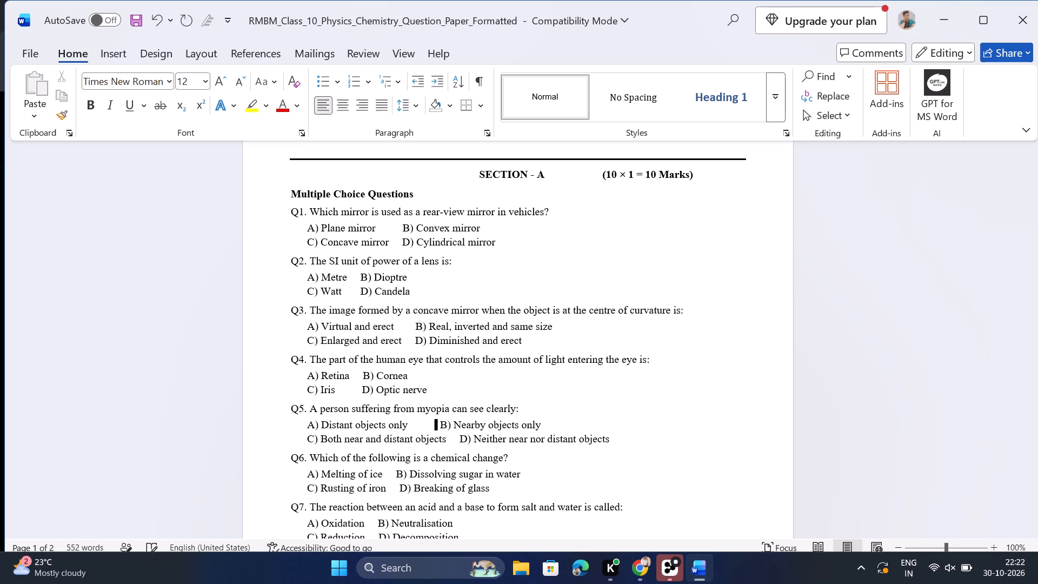
{"action": "key", "text": "space"}
{"action": "key", "text": "space"}
{"action": "key", "text": "space"}
{"action": "key", "text": "space"}
{"action": "key", "text": "space"}
{"action": "key", "text": "space"}
{"action": "key", "text": "space"}
{"action": "key", "text": "space"}
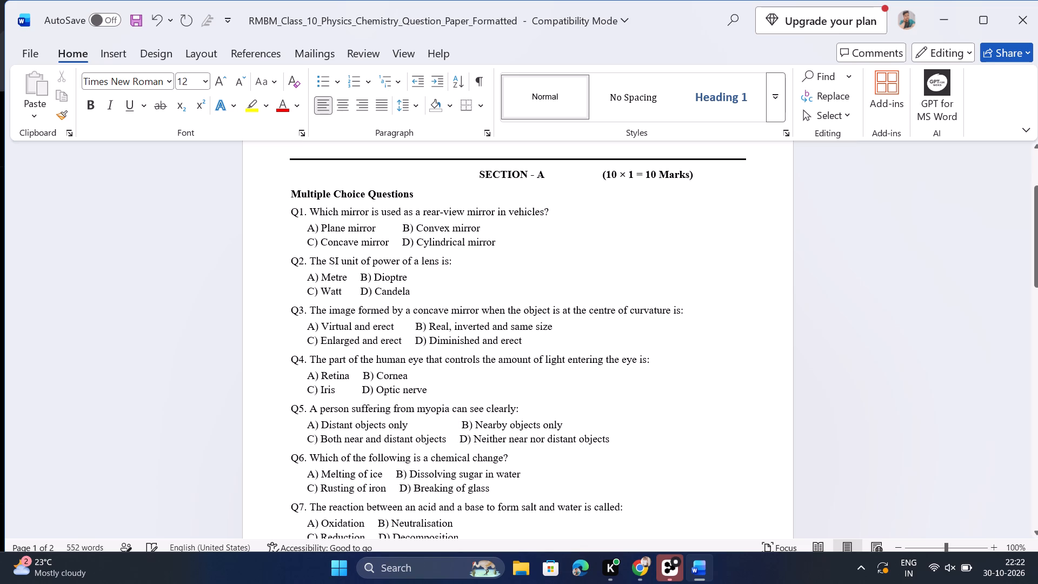
Add one space before option B in Q6 and three before option B in Q8 to align each question's second option column.
{"action": "scroll", "coordinate": [449, 449], "scroll_direction": "down", "scroll_amount": 1}
{"action": "left_click", "coordinate": [388, 428]}
{"action": "key", "text": "space"}
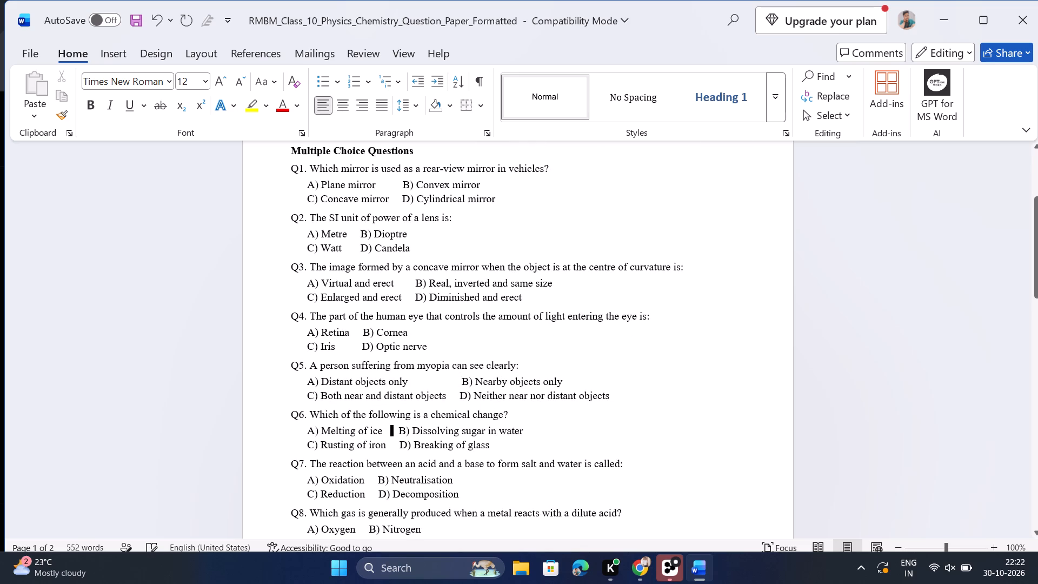
{"action": "scroll", "coordinate": [409, 425], "scroll_direction": "down", "scroll_amount": 2}
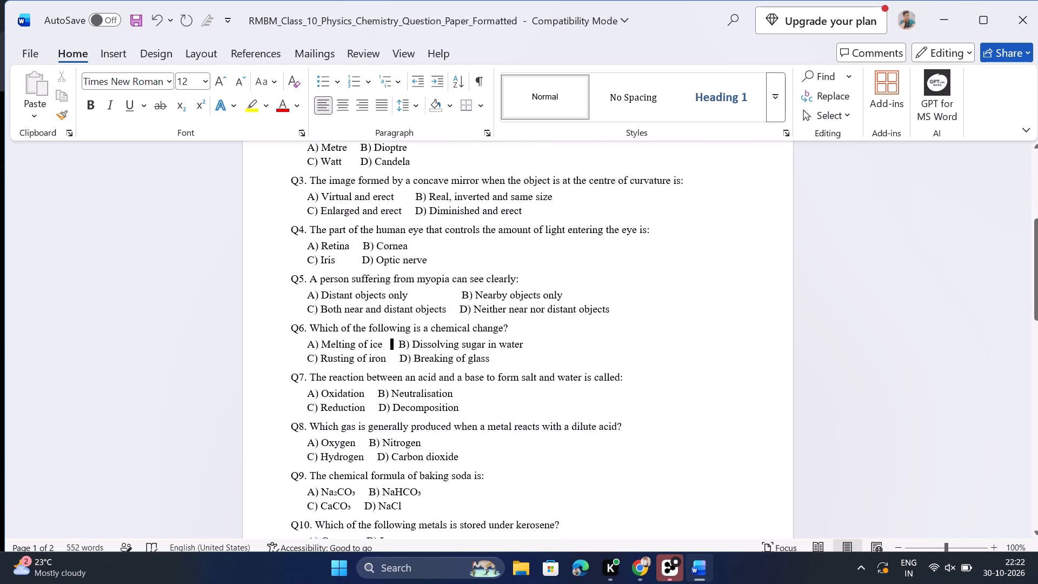
{"action": "left_click", "coordinate": [367, 442]}
{"action": "key", "text": "space"}
{"action": "key", "text": "space"}
{"action": "key", "text": "space"}
Add one space before option D in Q9 and one before option B in Q10 to align the second option columns.
{"action": "scroll", "coordinate": [396, 436], "scroll_direction": "down", "scroll_amount": 1}
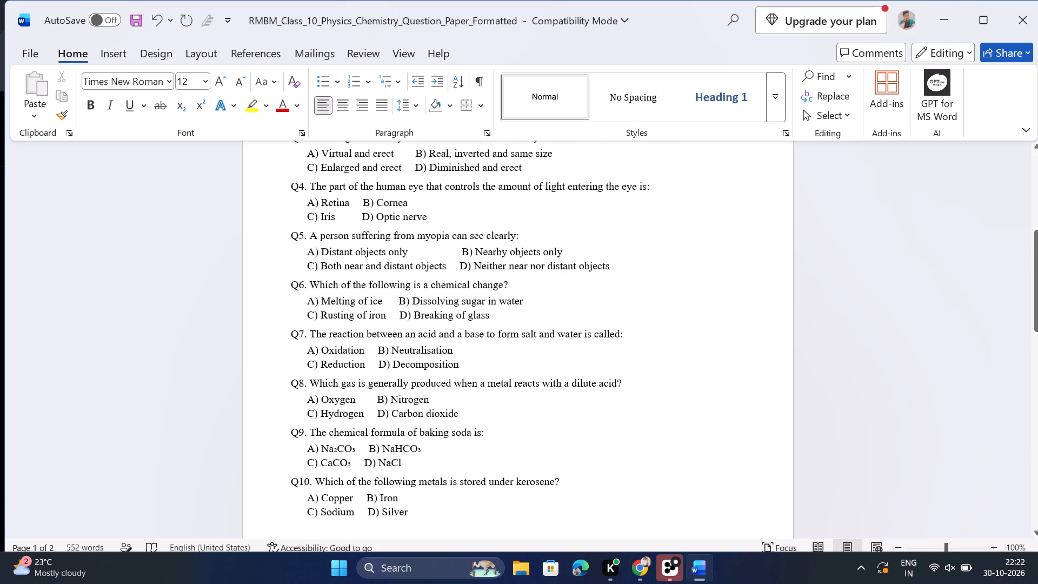
{"action": "left_click", "coordinate": [363, 456]}
{"action": "key", "text": "space"}
{"action": "scroll", "coordinate": [463, 448], "scroll_direction": "down", "scroll_amount": 1}
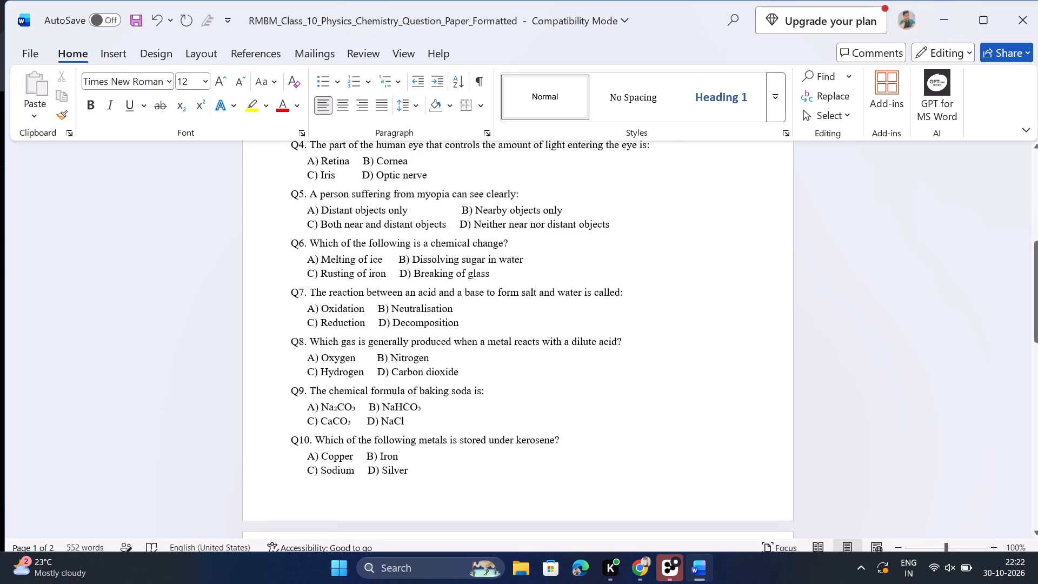
{"action": "scroll", "coordinate": [437, 457], "scroll_direction": "down", "scroll_amount": 1}
{"action": "left_click", "coordinate": [364, 416]}
{"action": "key", "text": "space"}
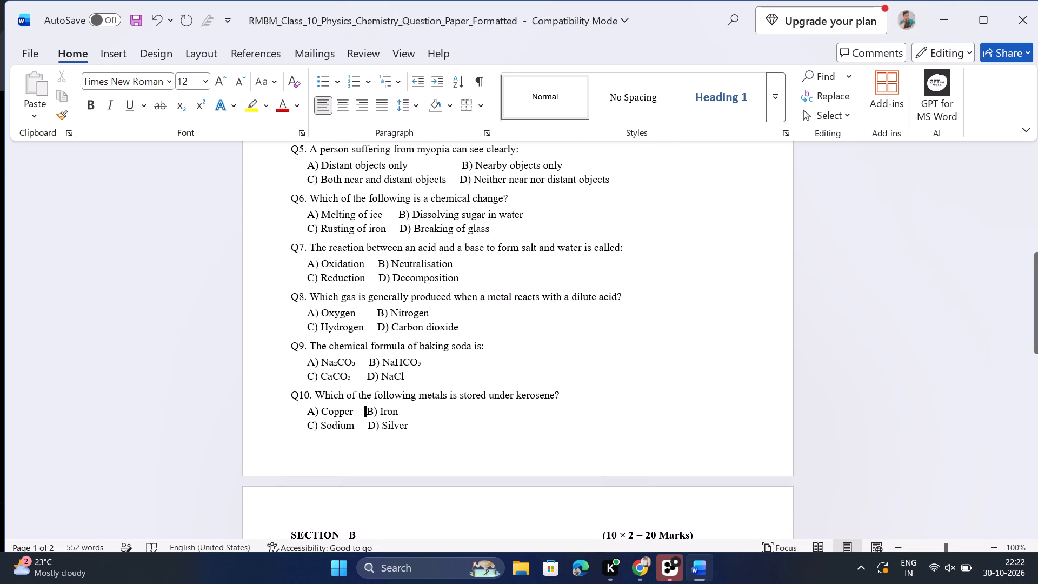
{"action": "left_click", "coordinate": [544, 441]}
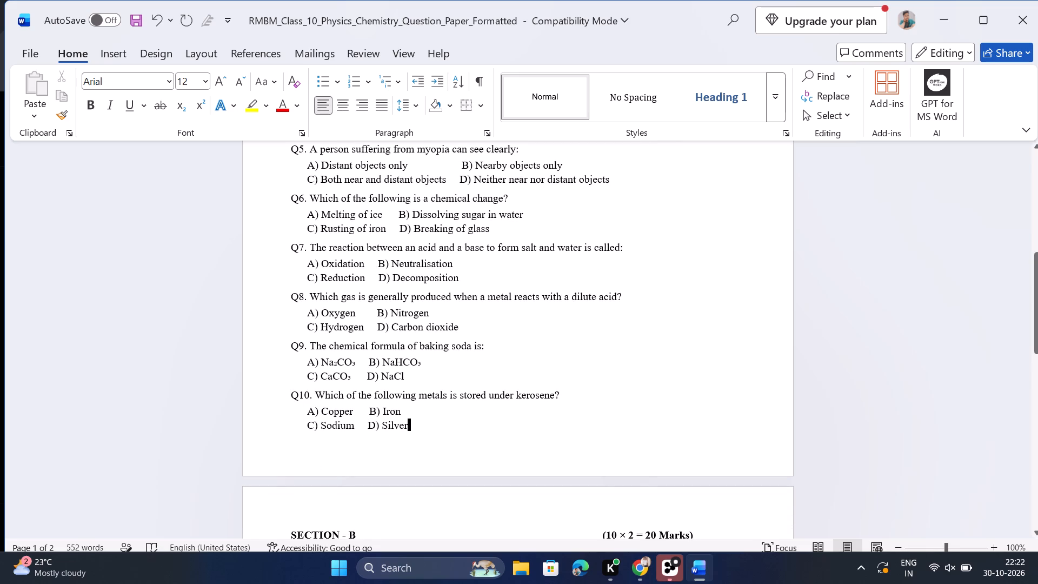
Review the option alignment across the Section A multiple choice questions and the start of Section B.
{"action": "scroll", "coordinate": [557, 434], "scroll_direction": "down", "scroll_amount": 2}
{"action": "scroll", "coordinate": [557, 431], "scroll_direction": "up", "scroll_amount": 6}
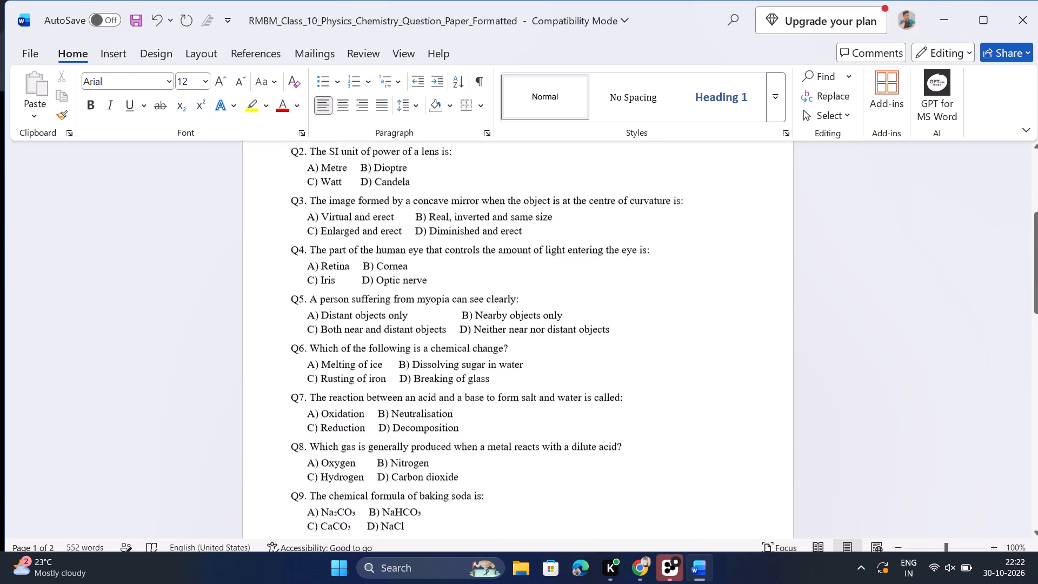
{"action": "scroll", "coordinate": [557, 428], "scroll_direction": "up", "scroll_amount": 2}
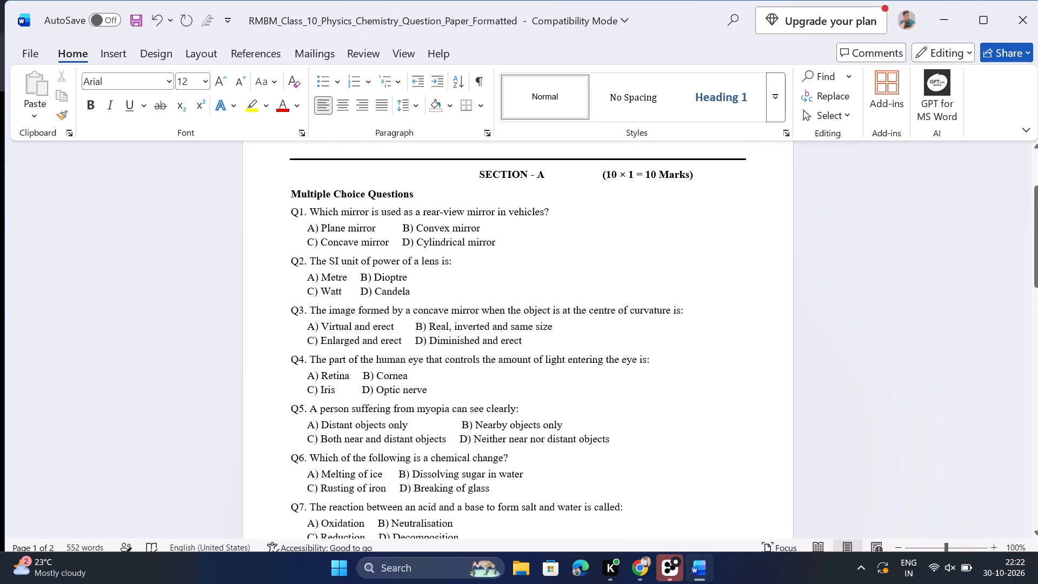
{"action": "scroll", "coordinate": [559, 413], "scroll_direction": "down", "scroll_amount": 10}
{"action": "scroll", "coordinate": [472, 402], "scroll_direction": "down", "scroll_amount": 2}
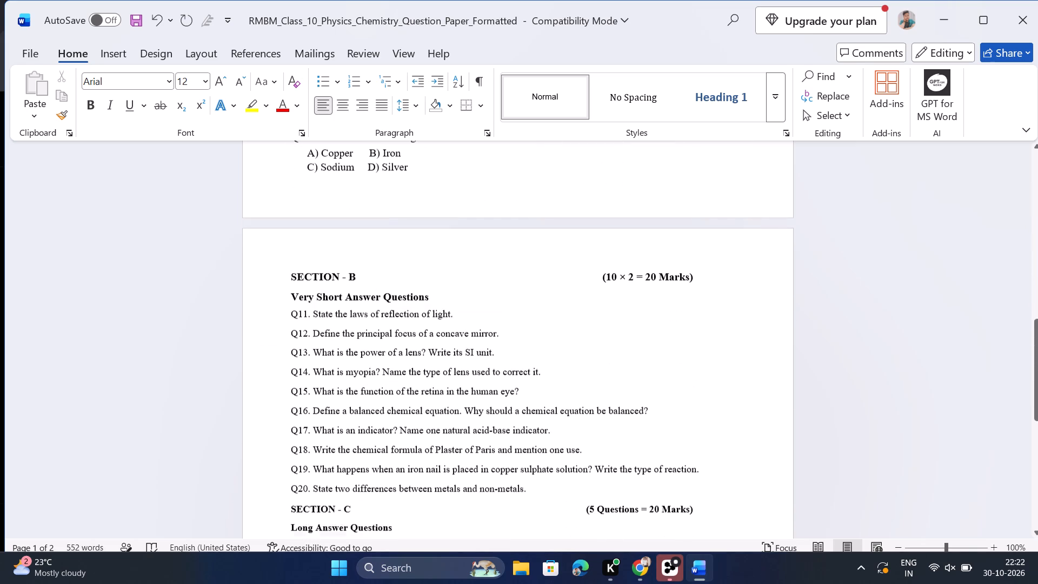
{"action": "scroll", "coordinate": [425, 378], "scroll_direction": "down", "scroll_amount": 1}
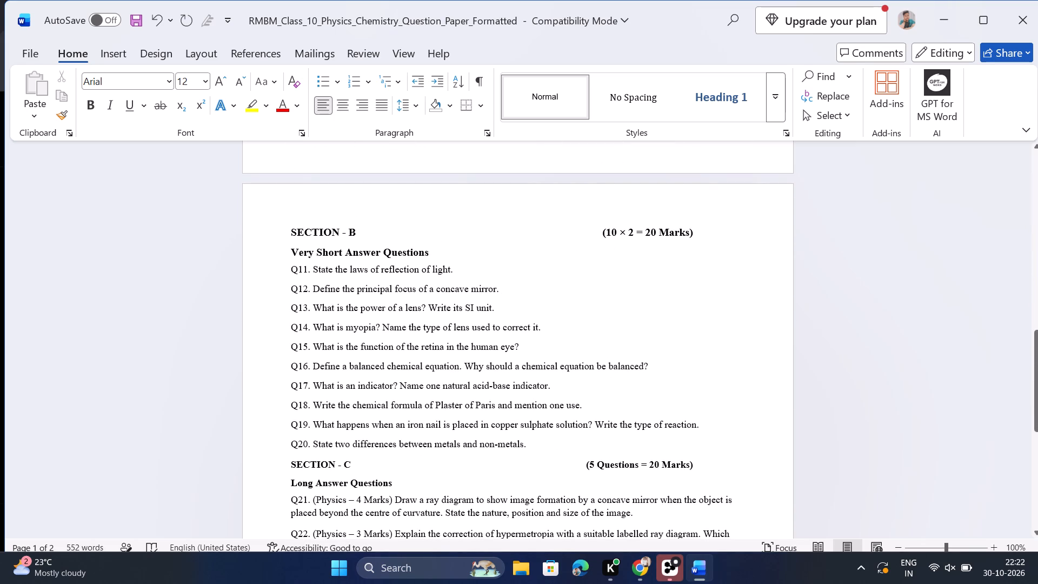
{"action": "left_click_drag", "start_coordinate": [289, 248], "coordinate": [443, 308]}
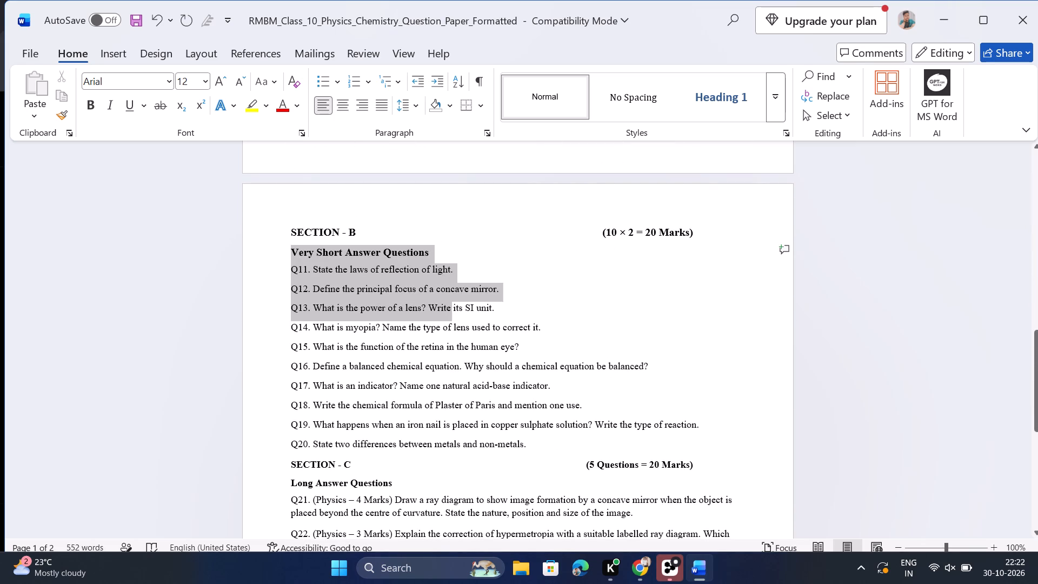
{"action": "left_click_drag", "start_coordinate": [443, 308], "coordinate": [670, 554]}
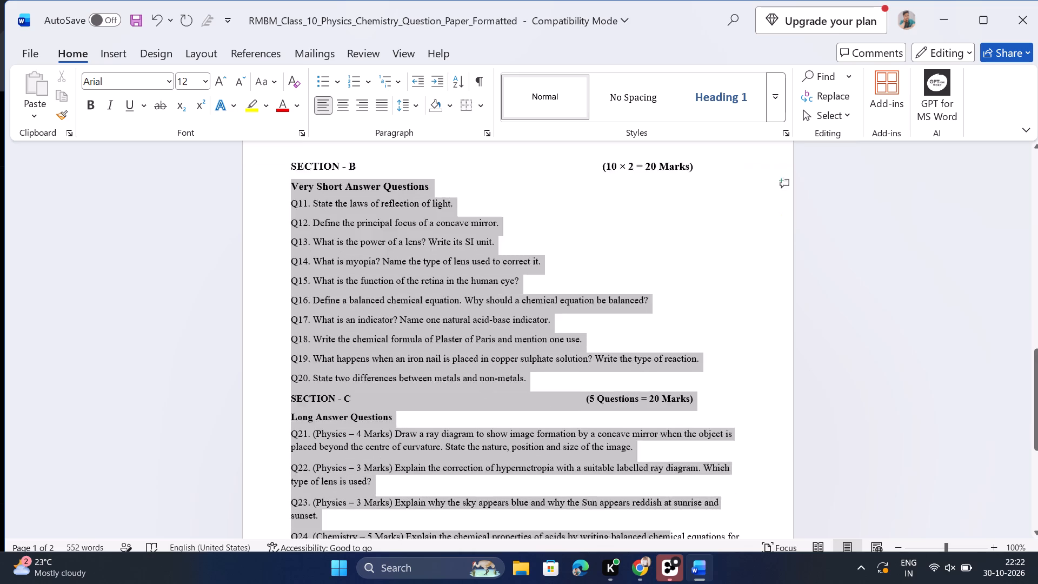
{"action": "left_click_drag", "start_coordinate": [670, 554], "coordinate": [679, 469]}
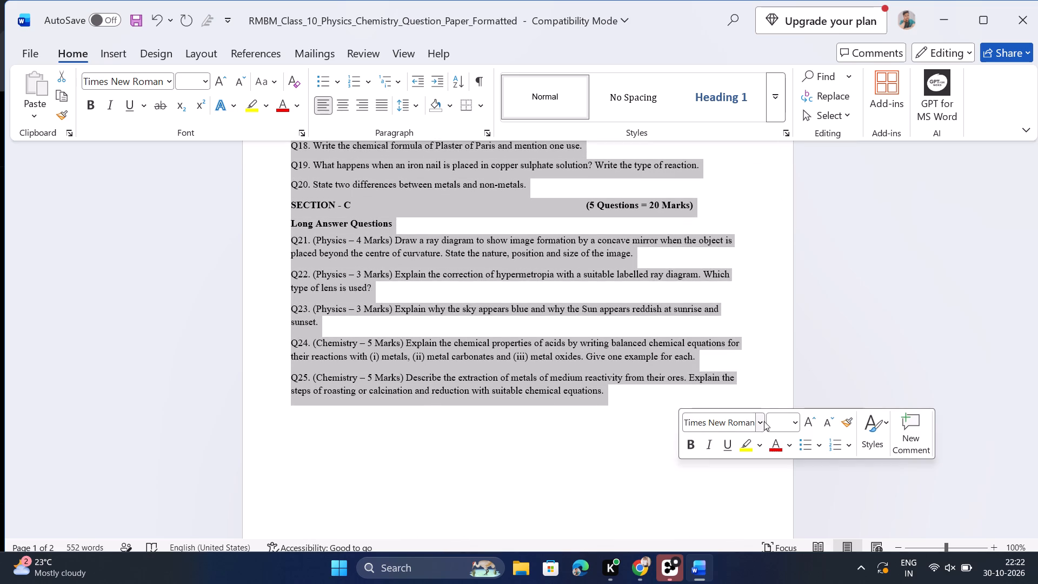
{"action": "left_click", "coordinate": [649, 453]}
Set all the text from Q11 through Q25, including the Section C headings, to font size 12.
{"action": "scroll", "coordinate": [452, 427], "scroll_direction": "up", "scroll_amount": 6}
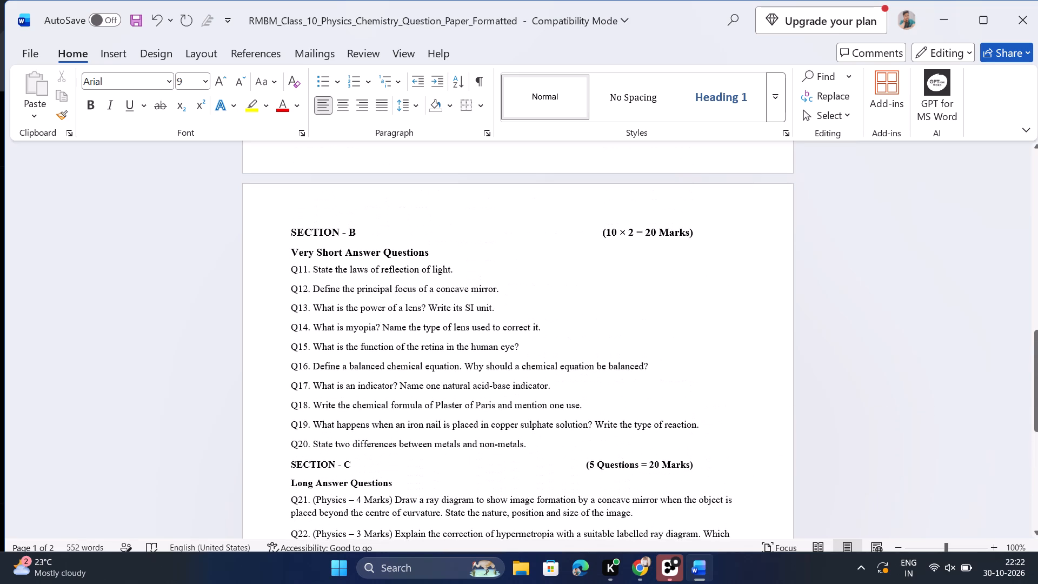
{"action": "left_click_drag", "start_coordinate": [291, 271], "coordinate": [578, 507]}
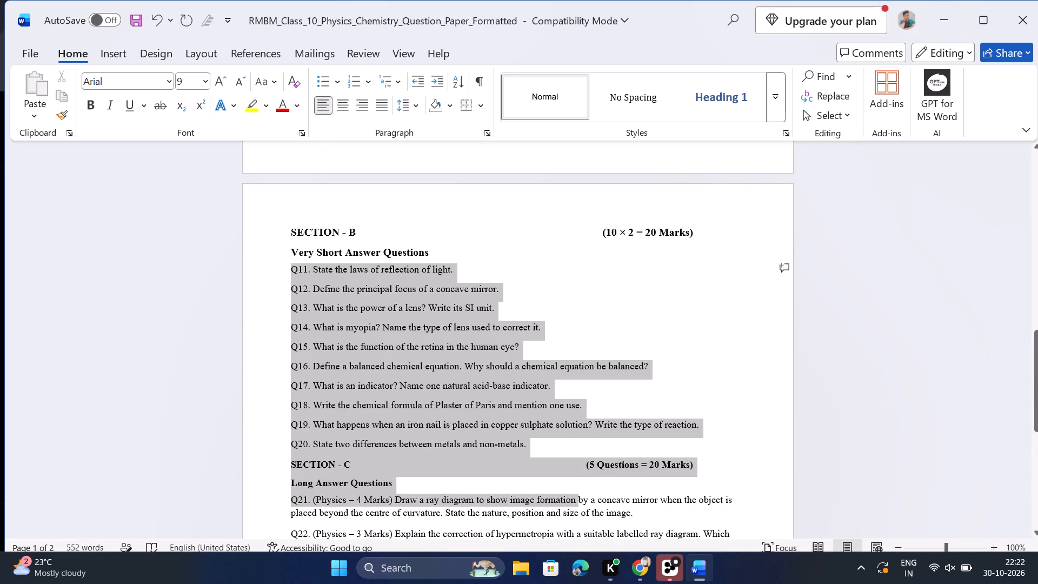
{"action": "left_click_drag", "start_coordinate": [578, 507], "coordinate": [629, 492]}
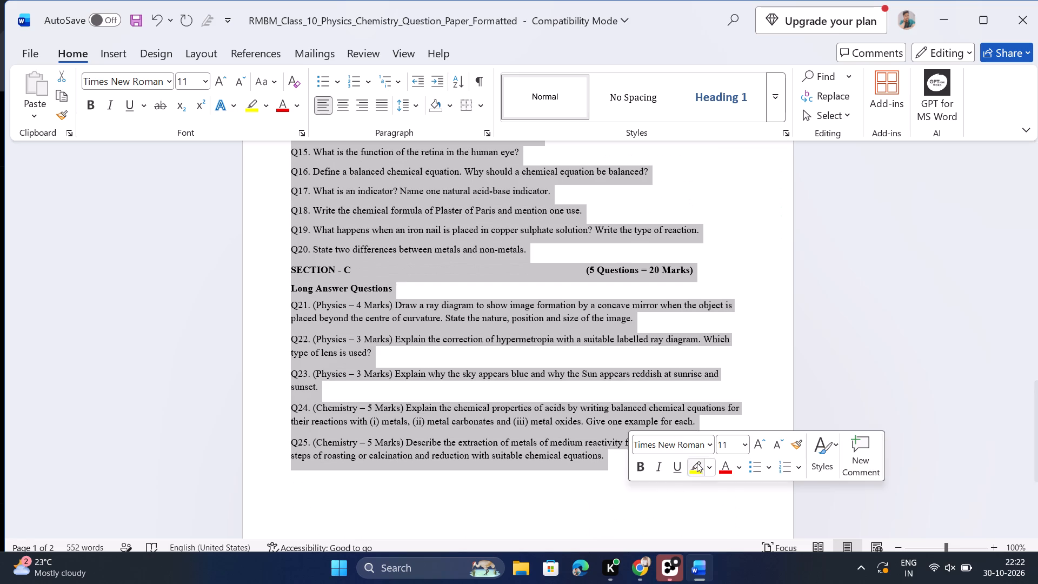
{"action": "left_click", "coordinate": [743, 448]}
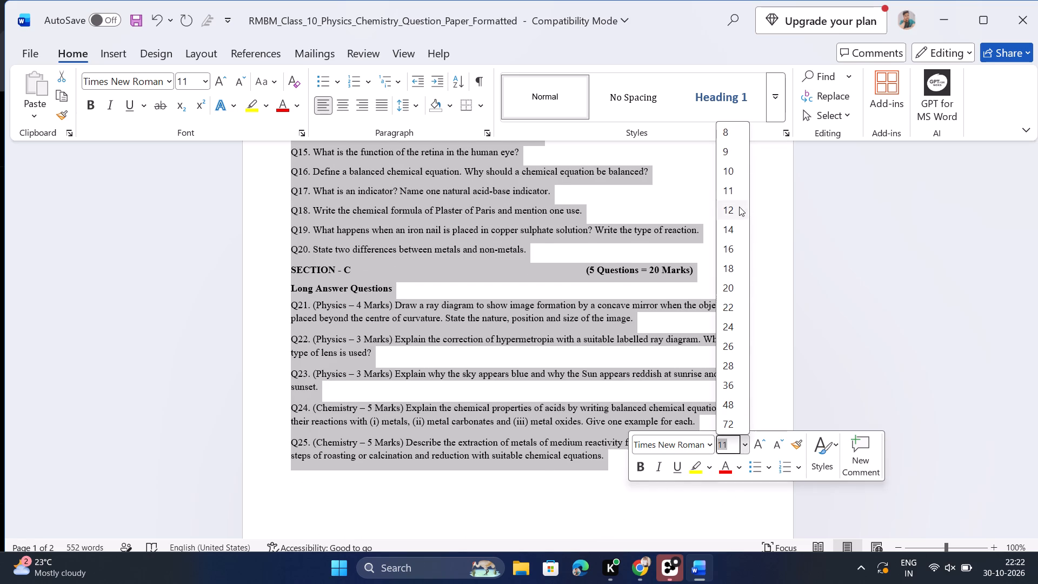
{"action": "left_click", "coordinate": [739, 207]}
{"action": "left_click", "coordinate": [745, 296]}
Check the font size of the "Very Short Answer Questions" heading and of the Q11 text.
{"action": "scroll", "coordinate": [429, 467], "scroll_direction": "up", "scroll_amount": 2}
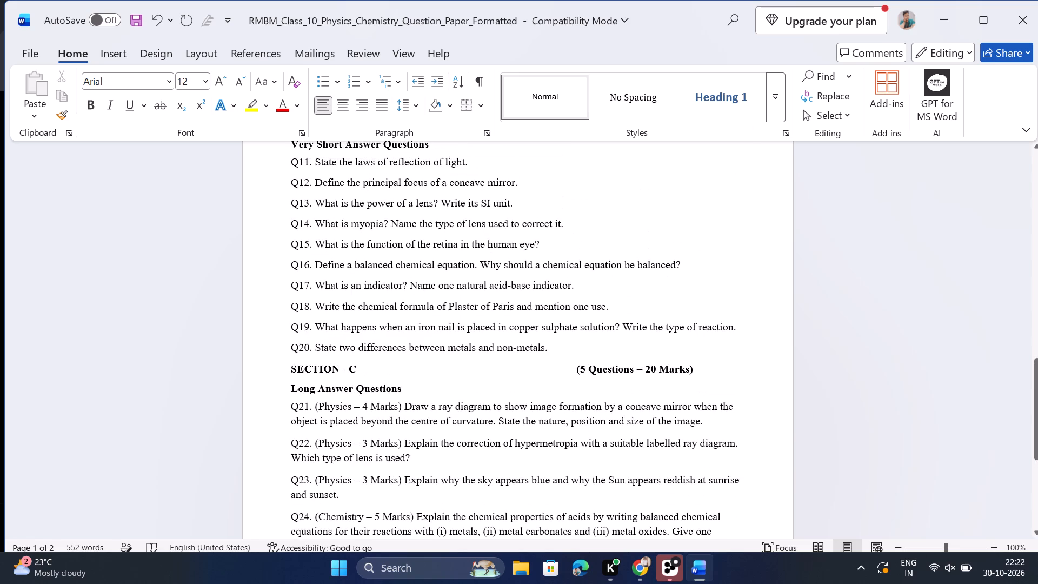
{"action": "scroll", "coordinate": [421, 464], "scroll_direction": "up", "scroll_amount": 2}
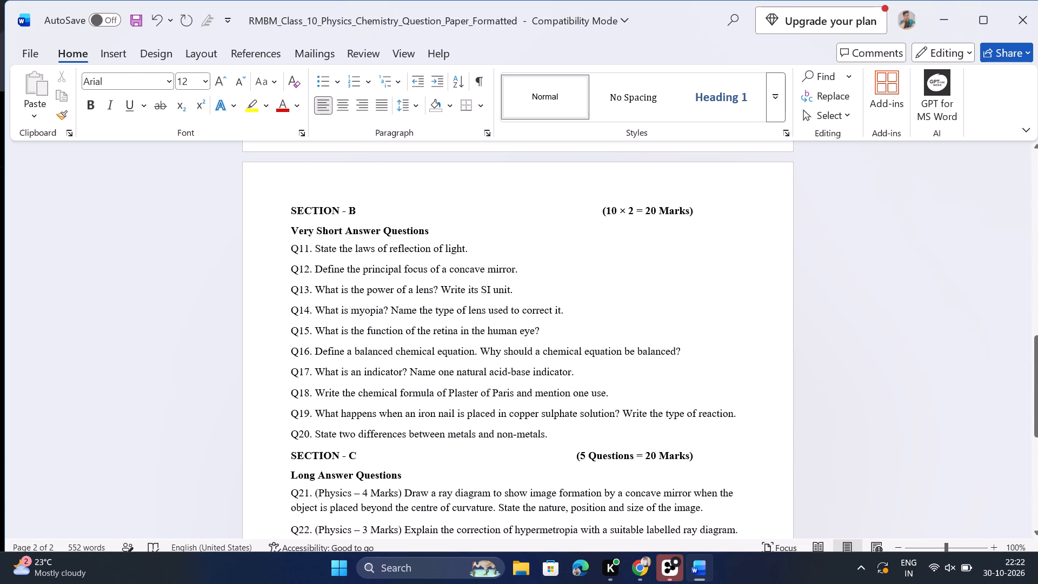
{"action": "left_click_drag", "start_coordinate": [291, 228], "coordinate": [450, 244]}
{"action": "left_click", "coordinate": [409, 200]}
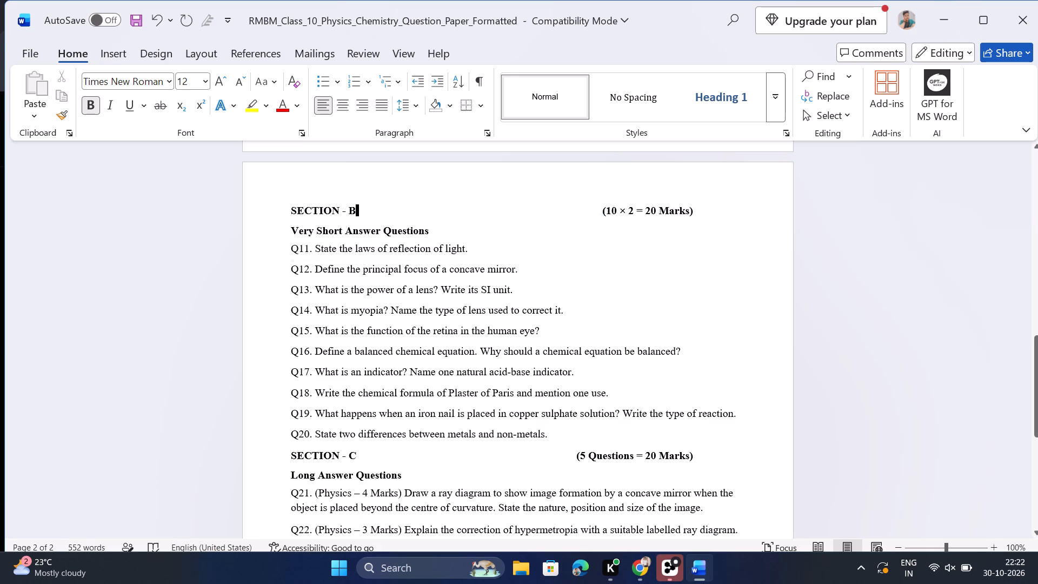
{"action": "left_click_drag", "start_coordinate": [294, 230], "coordinate": [442, 228]}
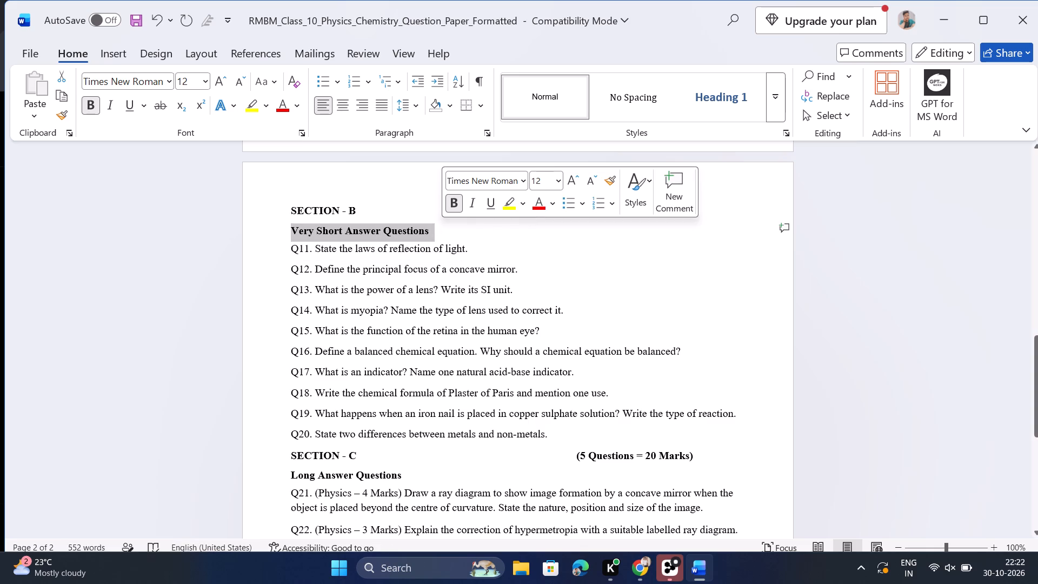
{"action": "left_click", "coordinate": [521, 253]}
{"action": "left_click_drag", "start_coordinate": [311, 247], "coordinate": [490, 247]}
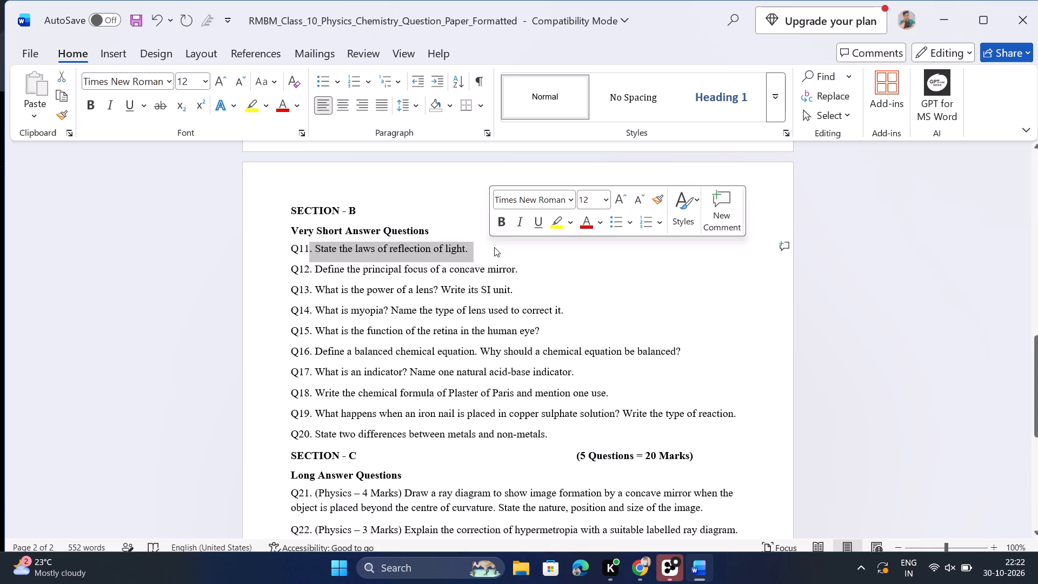
{"action": "left_click", "coordinate": [559, 271]}
Review the layout from the end of Section A through the Section B and Section C headings and questions.
{"action": "scroll", "coordinate": [554, 345], "scroll_direction": "up", "scroll_amount": 3}
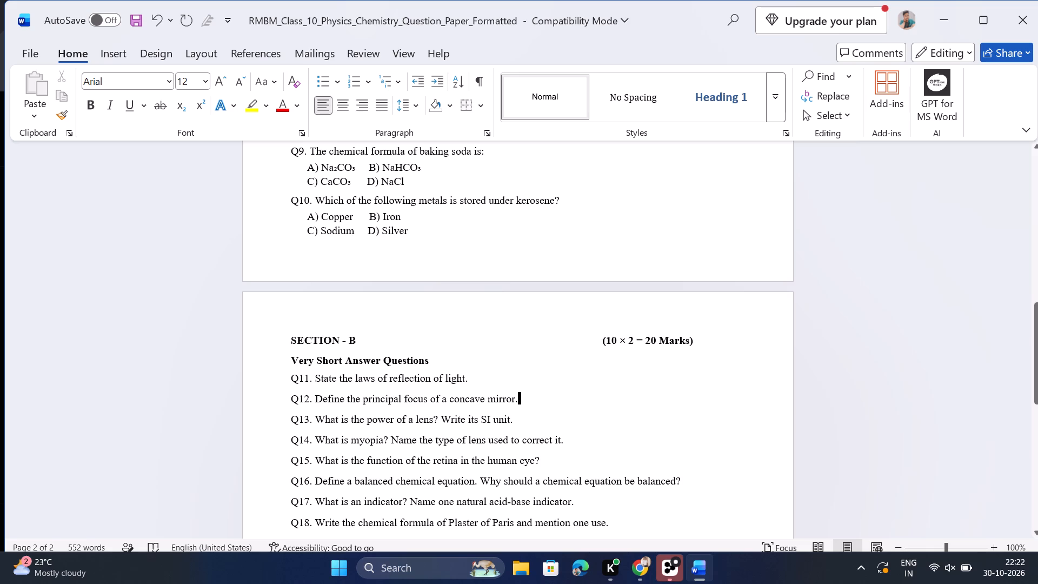
{"action": "scroll", "coordinate": [477, 364], "scroll_direction": "up", "scroll_amount": 2}
{"action": "scroll", "coordinate": [477, 364], "scroll_direction": "down", "scroll_amount": 7}
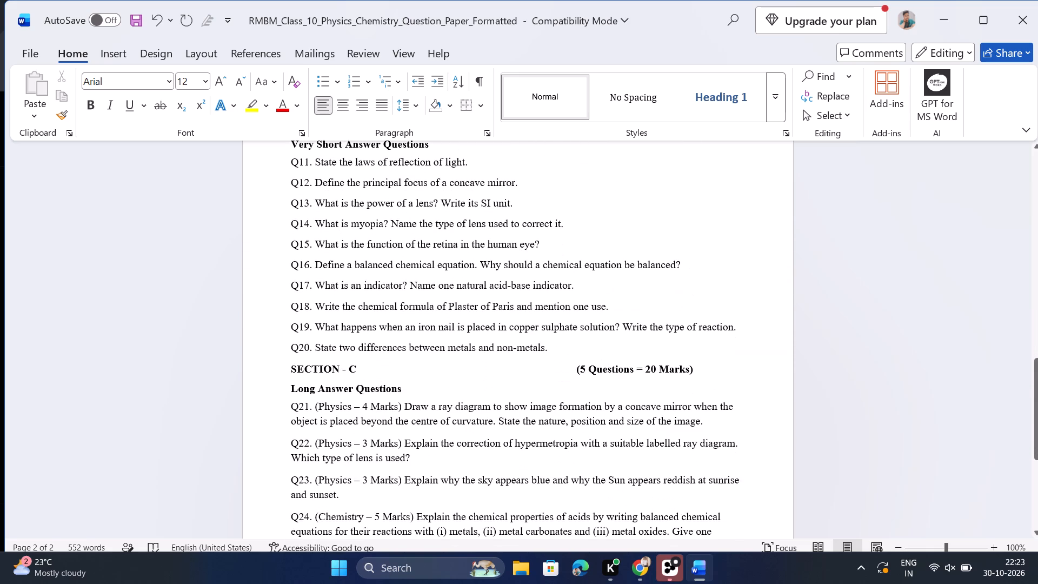
{"action": "scroll", "coordinate": [479, 360], "scroll_direction": "up", "scroll_amount": 2}
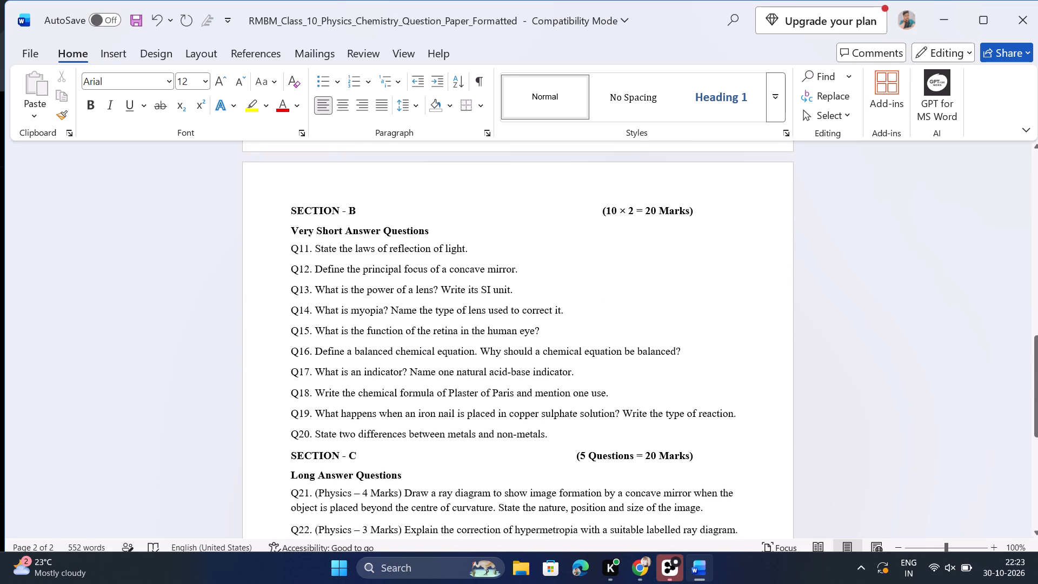
{"action": "scroll", "coordinate": [479, 360], "scroll_direction": "down", "scroll_amount": 3}
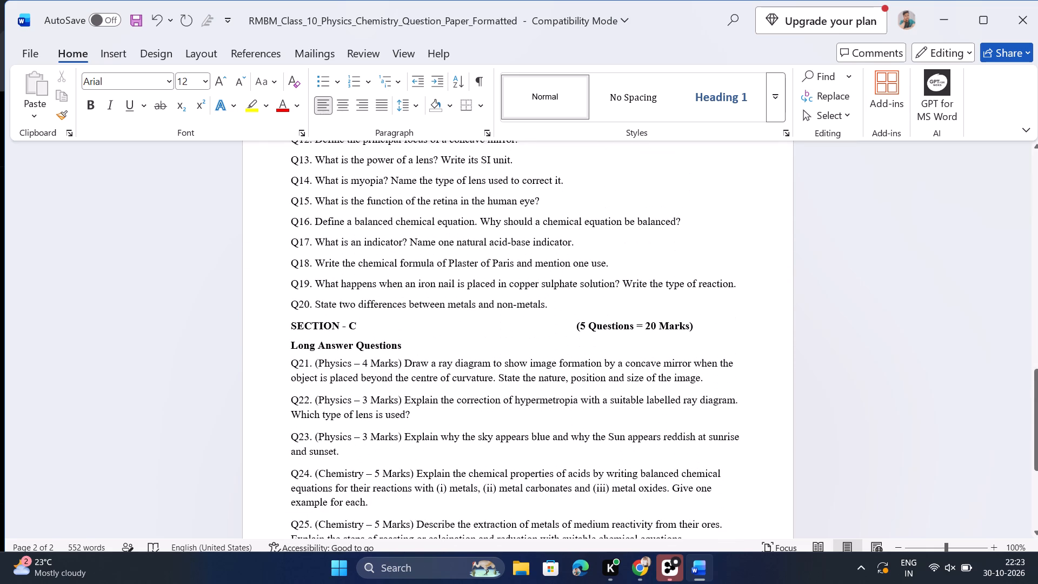
{"action": "scroll", "coordinate": [479, 360], "scroll_direction": "up", "scroll_amount": 1}
{"action": "scroll", "coordinate": [367, 349], "scroll_direction": "up", "scroll_amount": 3}
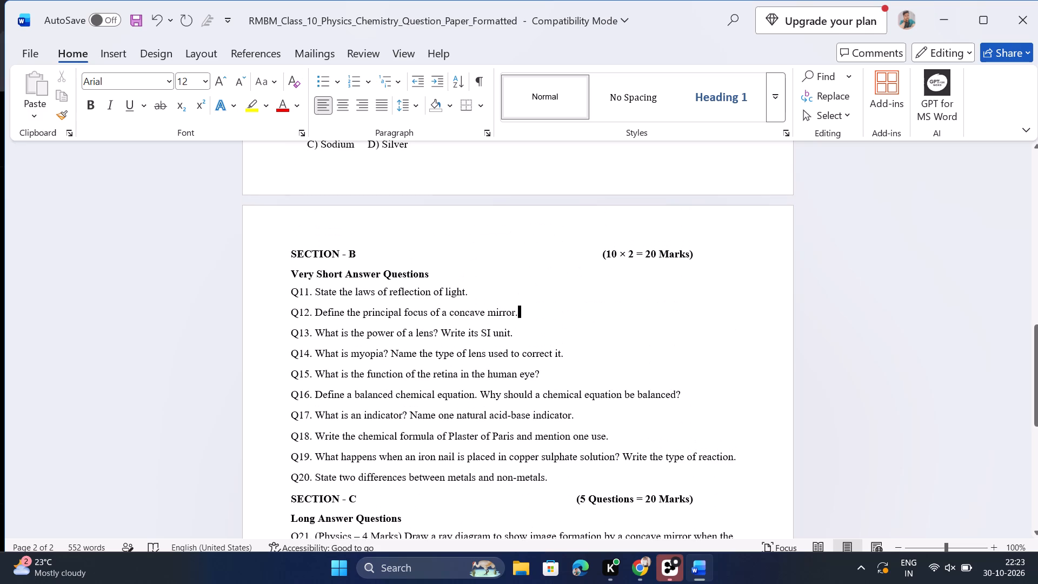
Add leading spaces before "SECTION - B" to shift it toward the page centre, like the Section A heading.
{"action": "left_click", "coordinate": [287, 250]}
{"action": "key", "text": "space"}
{"action": "key", "text": "space"}
{"action": "key", "text": "space"}
{"action": "key", "text": "space"}
{"action": "key", "text": "space"}
{"action": "key", "text": "space"}
{"action": "key", "text": "space"}
{"action": "key", "text": "space"}
{"action": "key", "text": "space"}
{"action": "key", "text": "space"}
{"action": "key", "text": "space"}
{"action": "key", "text": "space"}
{"action": "key", "text": "space"}
{"action": "key", "text": "space"}
{"action": "key", "text": "space"}
{"action": "key", "text": "space"}
{"action": "key", "text": "space"}
{"action": "key", "text": "space"}
{"action": "key", "text": "space"}
{"action": "key", "text": "space"}
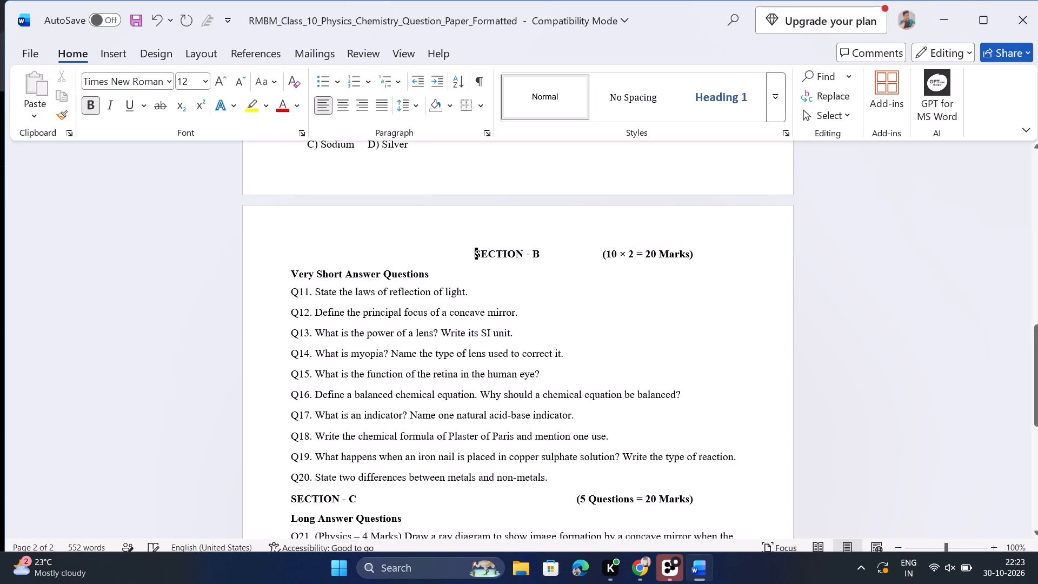
Add leading spaces before "SECTION - C" to shift it toward the page centre.
{"action": "scroll", "coordinate": [380, 383], "scroll_direction": "down", "scroll_amount": 4}
{"action": "left_click", "coordinate": [288, 327]}
{"action": "key", "text": "space"}
{"action": "key", "text": "space"}
{"action": "key", "text": "space"}
{"action": "key", "text": "space"}
{"action": "key", "text": "space"}
{"action": "key", "text": "space"}
{"action": "key", "text": "space"}
{"action": "key", "text": "space"}
{"action": "key", "text": "space"}
{"action": "key", "text": "space"}
{"action": "key", "text": "space"}
{"action": "key", "text": "space"}
{"action": "key", "text": "space"}
{"action": "key", "text": "space"}
{"action": "key", "text": "space"}
{"action": "key", "text": "space"}
{"action": "key", "text": "space"}
{"action": "key", "text": "space"}
{"action": "key", "text": "space"}
{"action": "key", "text": "space"}
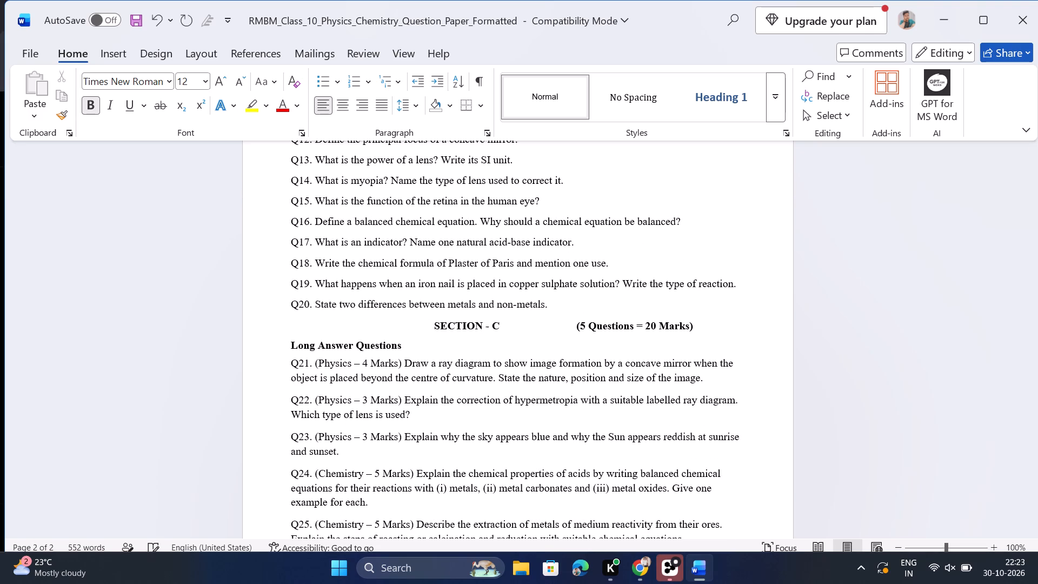
{"action": "key", "text": "space"}
{"action": "key", "text": "space"}
Insert four spaces before "(5 Questions = 20 Marks)" in the Section C heading line.
{"action": "scroll", "coordinate": [493, 447], "scroll_direction": "up", "scroll_amount": 2}
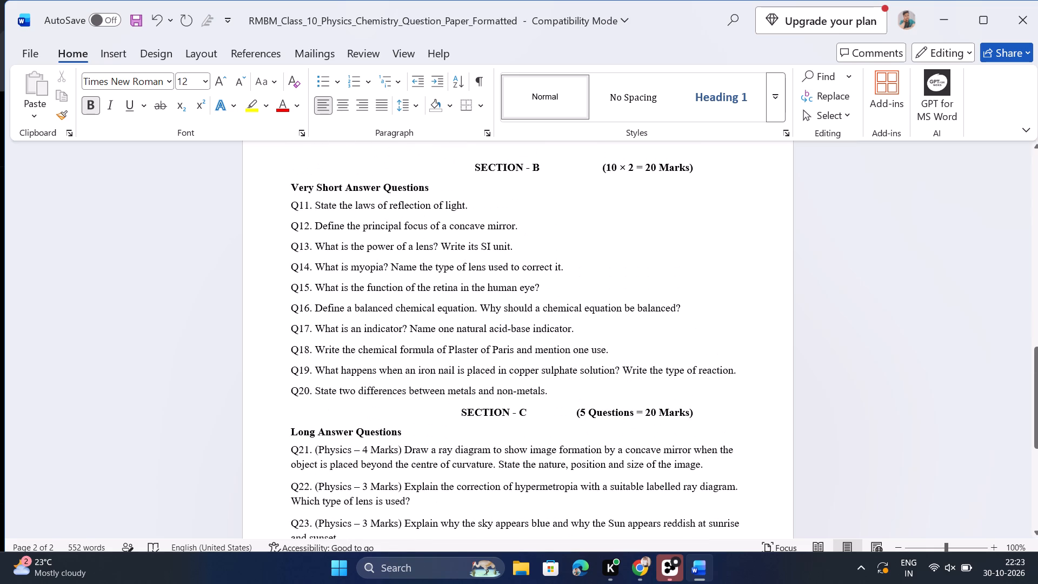
{"action": "left_click", "coordinate": [571, 409]}
{"action": "key", "text": "space"}
{"action": "key", "text": "space"}
{"action": "key", "text": "space"}
{"action": "key", "text": "space"}
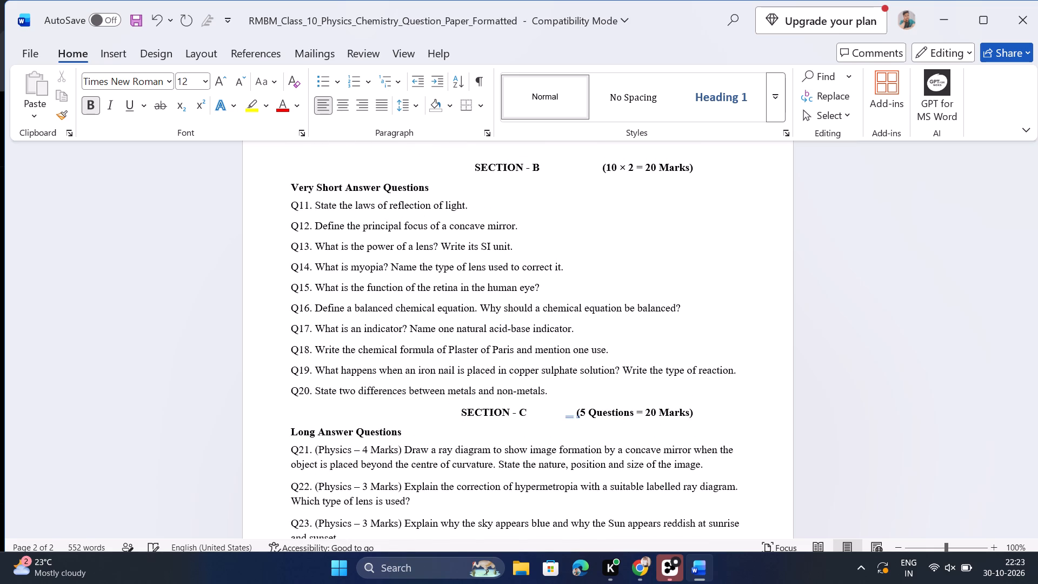
Add six more spaces before "SECTION - C" to line it up with the "SECTION - B" heading above.
{"action": "scroll", "coordinate": [505, 440], "scroll_direction": "down", "scroll_amount": 1}
{"action": "scroll", "coordinate": [511, 412], "scroll_direction": "up", "scroll_amount": 1}
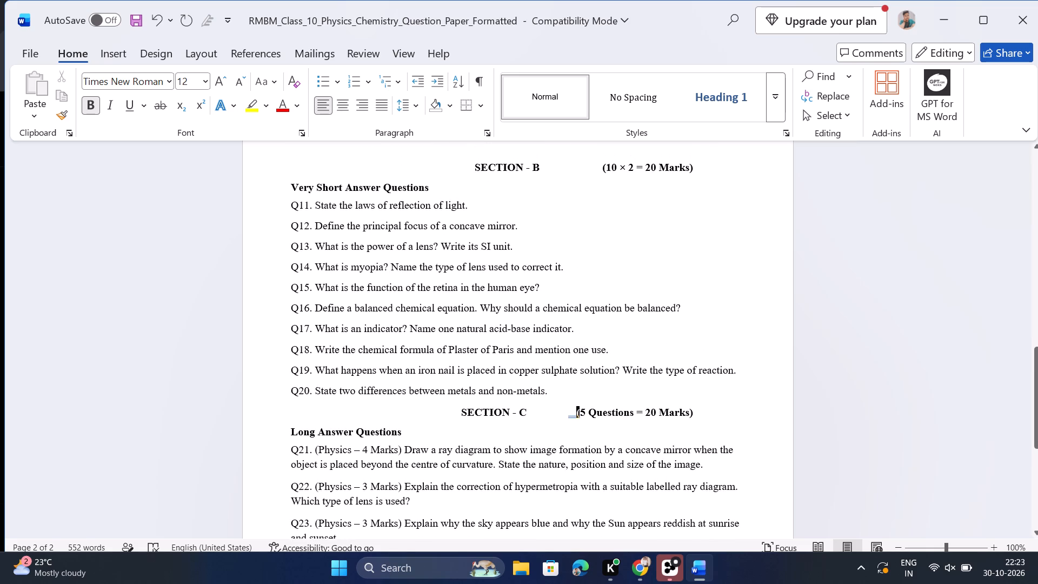
{"action": "left_click", "coordinate": [454, 412]}
{"action": "key", "text": "space"}
{"action": "key", "text": "space"}
{"action": "key", "text": "space"}
{"action": "key", "text": "space"}
{"action": "key", "text": "space"}
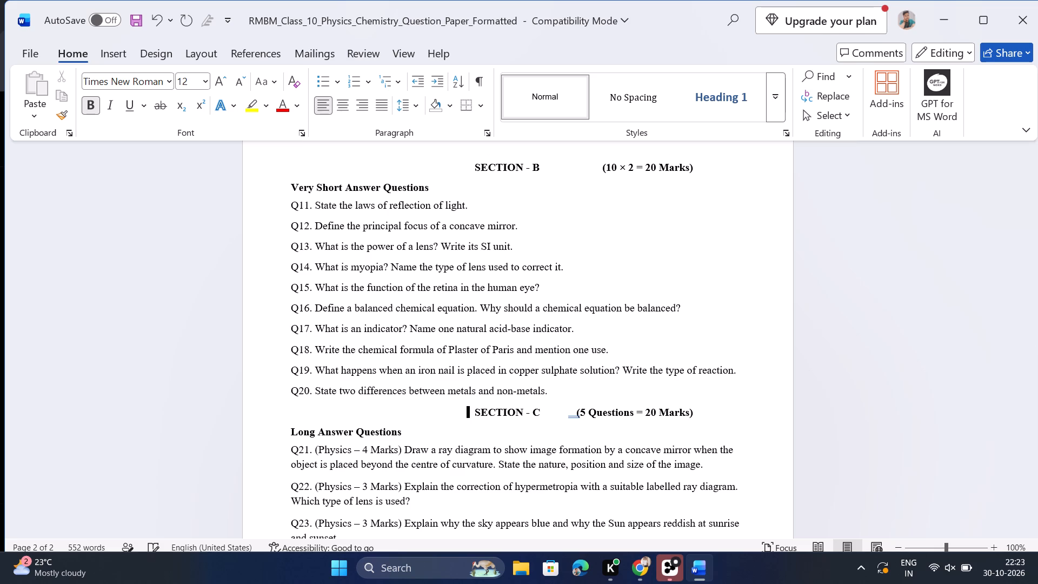
{"action": "key", "text": "space"}
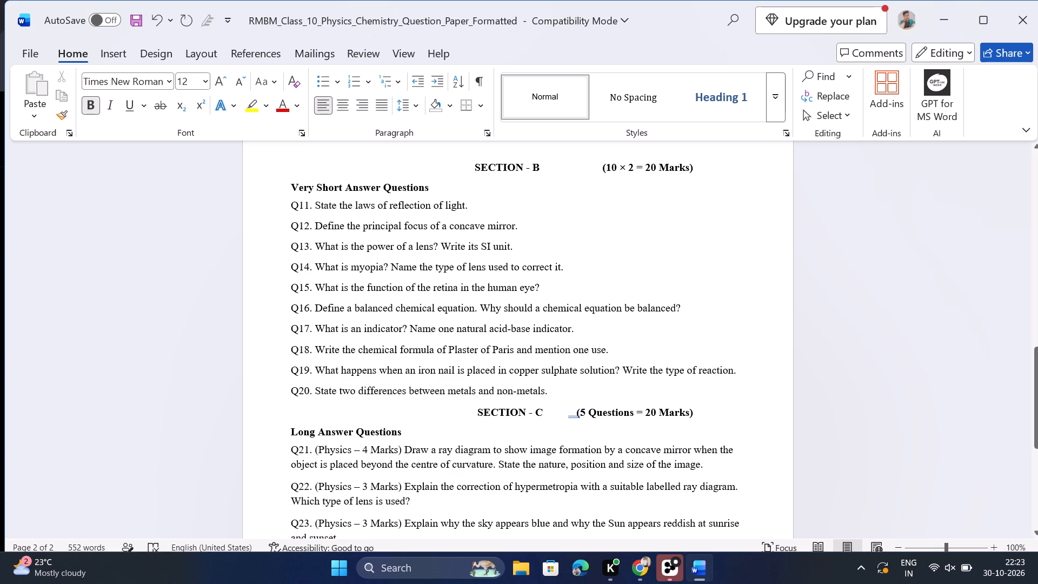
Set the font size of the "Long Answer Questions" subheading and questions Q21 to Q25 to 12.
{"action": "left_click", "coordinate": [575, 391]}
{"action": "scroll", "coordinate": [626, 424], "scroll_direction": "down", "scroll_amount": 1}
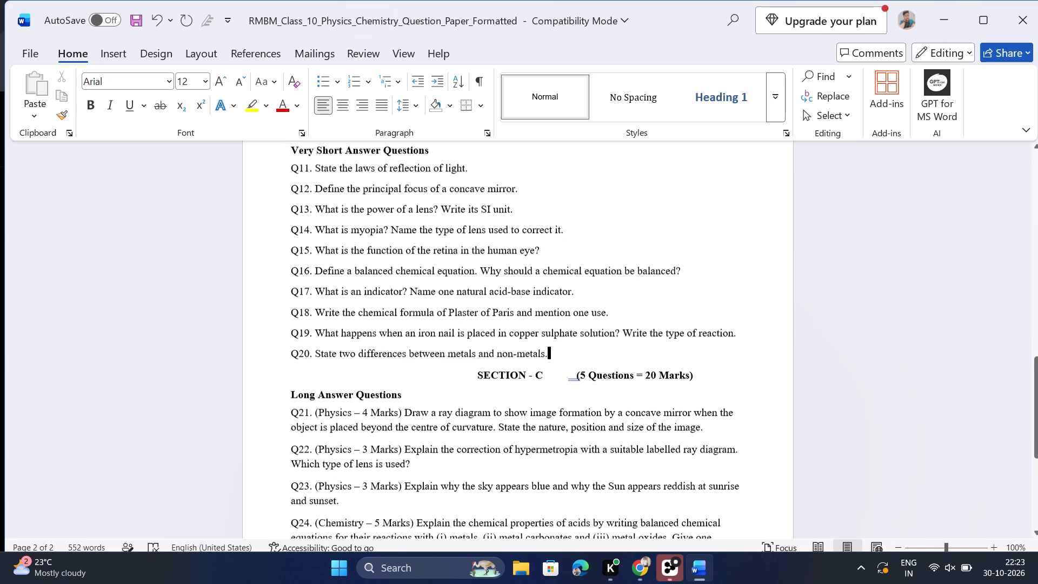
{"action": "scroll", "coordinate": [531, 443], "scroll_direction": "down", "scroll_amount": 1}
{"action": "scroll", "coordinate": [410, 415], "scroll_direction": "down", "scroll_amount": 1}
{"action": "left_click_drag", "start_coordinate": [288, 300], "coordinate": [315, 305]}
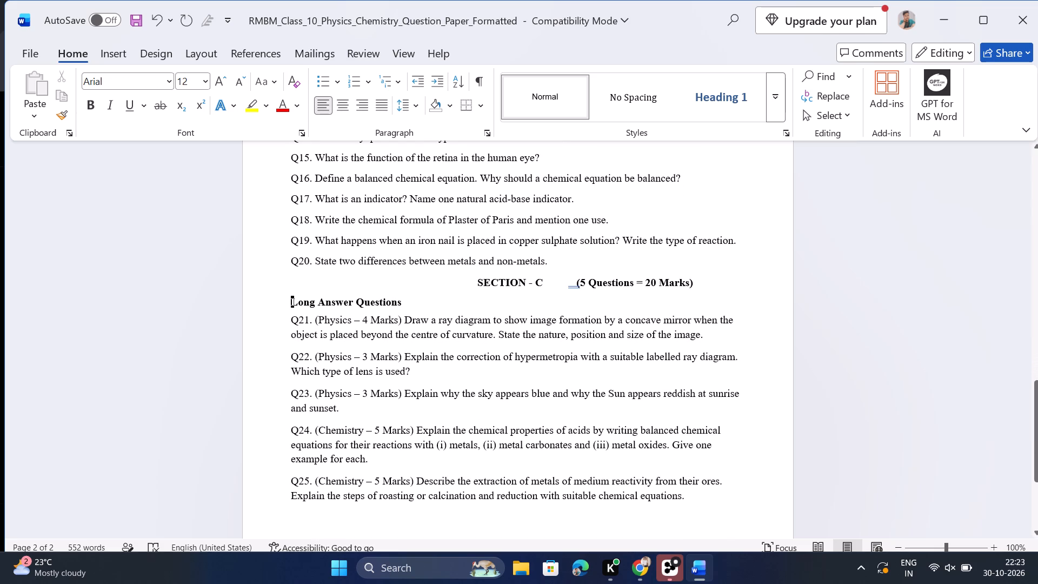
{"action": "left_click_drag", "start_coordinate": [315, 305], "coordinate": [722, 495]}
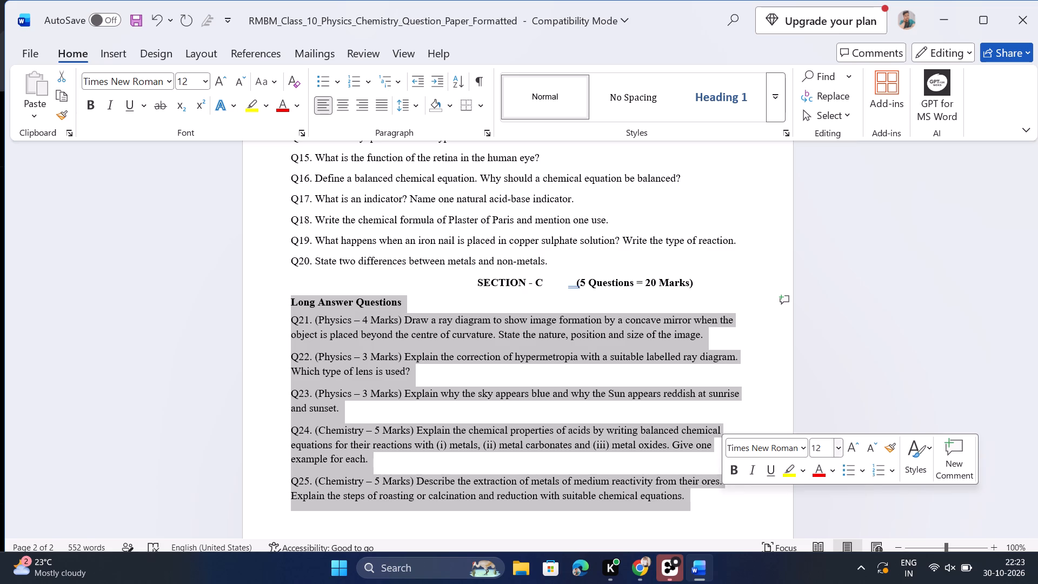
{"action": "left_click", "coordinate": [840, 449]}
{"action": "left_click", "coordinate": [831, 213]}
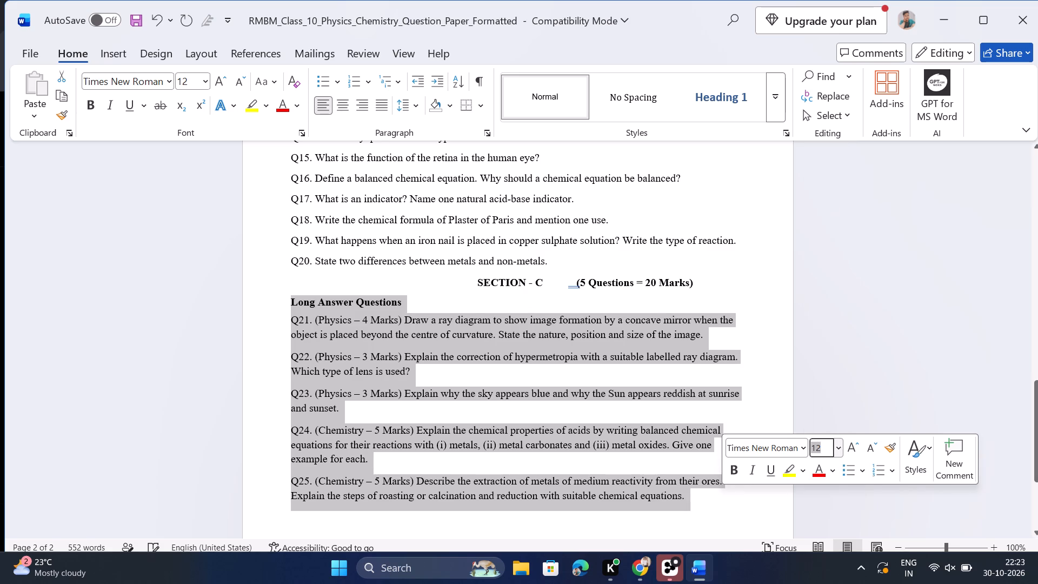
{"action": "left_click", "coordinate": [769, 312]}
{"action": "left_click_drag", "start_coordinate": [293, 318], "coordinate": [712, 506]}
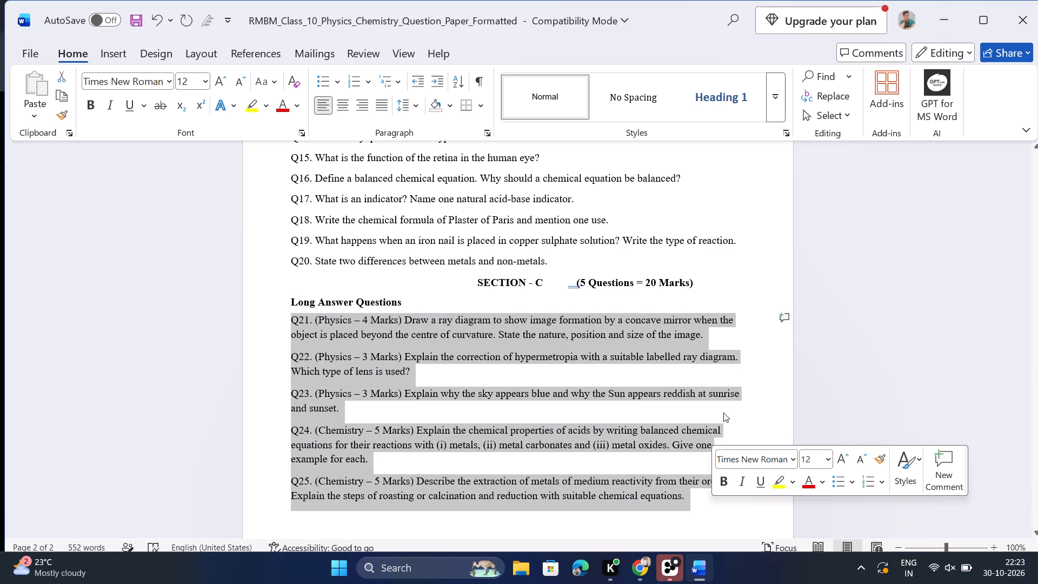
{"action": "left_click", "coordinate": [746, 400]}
Review the whole question paper, checking text size and layout from the school header through Section C's last question.
{"action": "scroll", "coordinate": [523, 450], "scroll_direction": "up", "scroll_amount": 9}
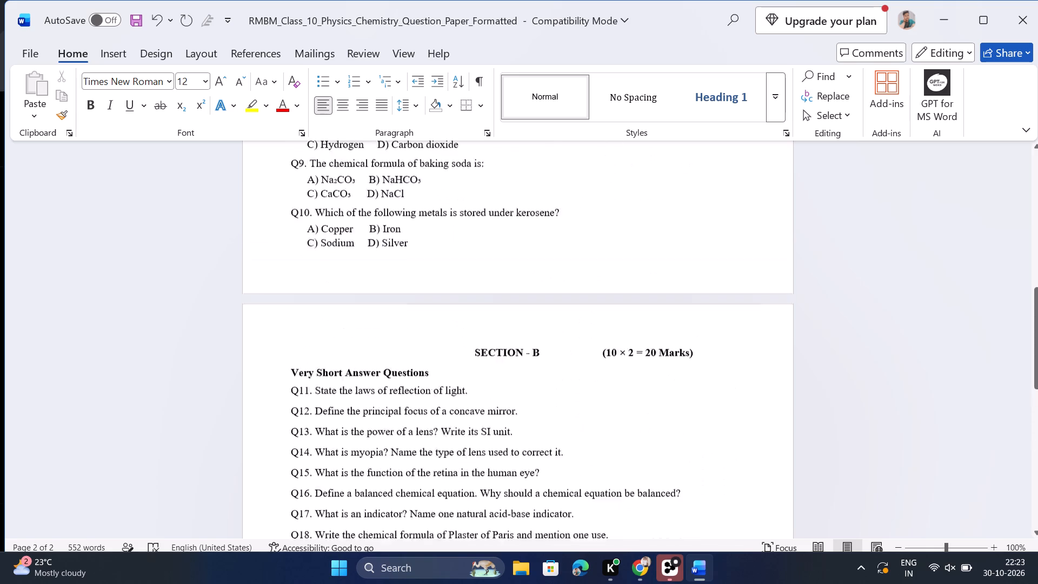
{"action": "scroll", "coordinate": [513, 442], "scroll_direction": "up", "scroll_amount": 5}
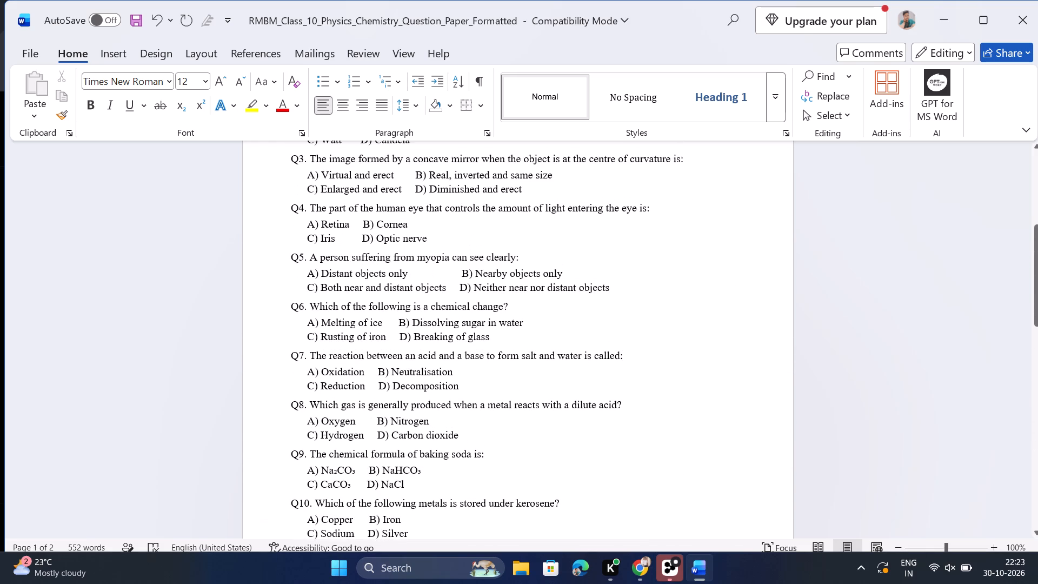
{"action": "scroll", "coordinate": [517, 444], "scroll_direction": "down", "scroll_amount": 8}
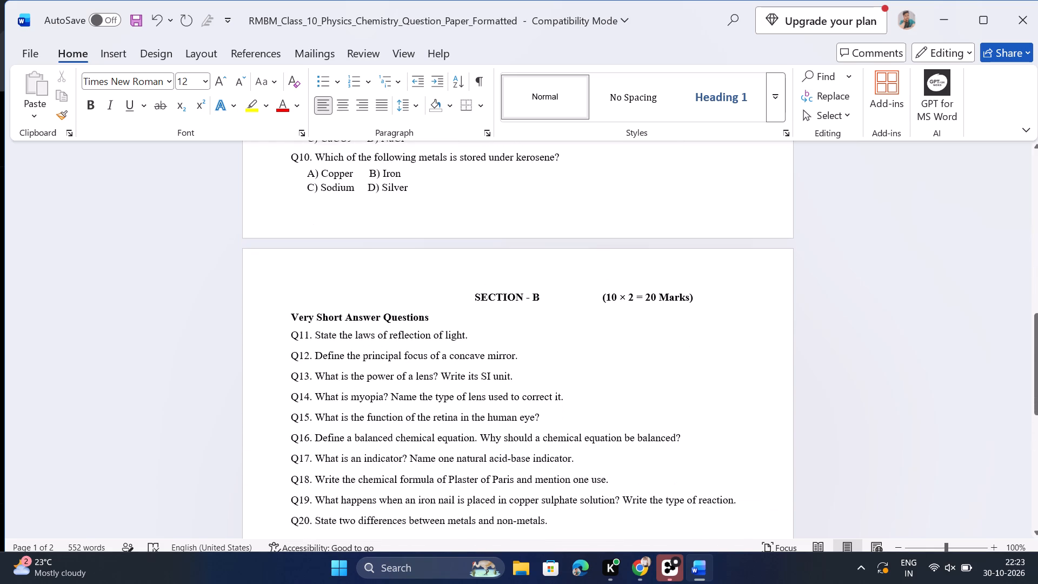
{"action": "scroll", "coordinate": [517, 444], "scroll_direction": "down", "scroll_amount": 6}
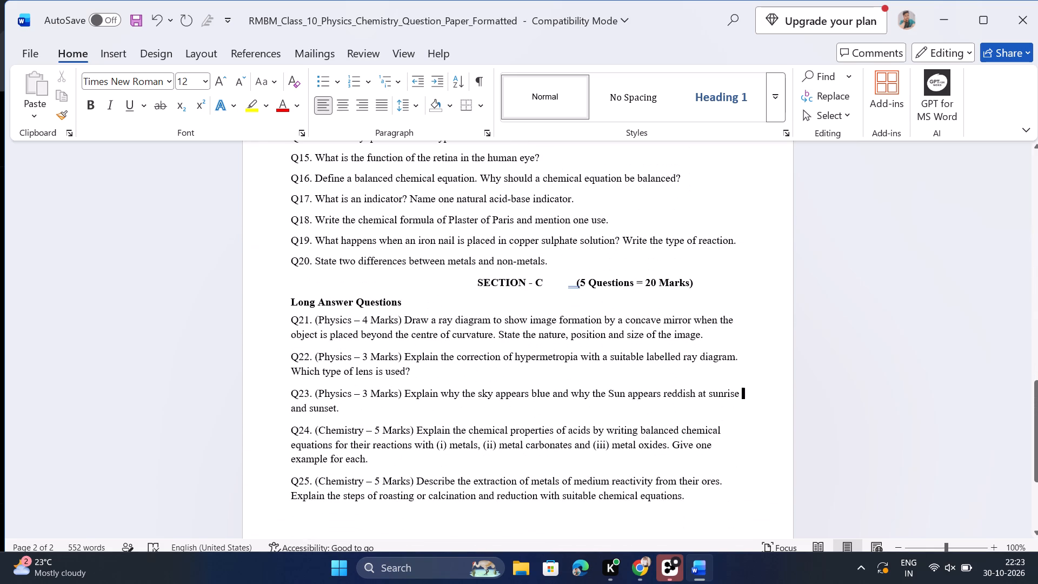
{"action": "scroll", "coordinate": [517, 444], "scroll_direction": "down", "scroll_amount": 2}
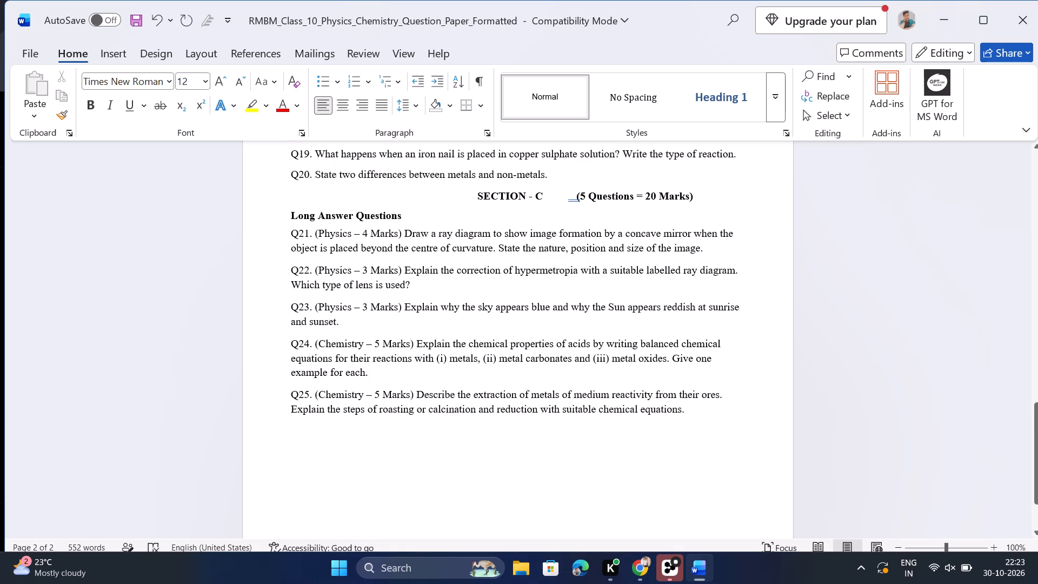
{"action": "scroll", "coordinate": [517, 444], "scroll_direction": "down", "scroll_amount": 8}
{"action": "scroll", "coordinate": [517, 444], "scroll_direction": "up", "scroll_amount": 7}
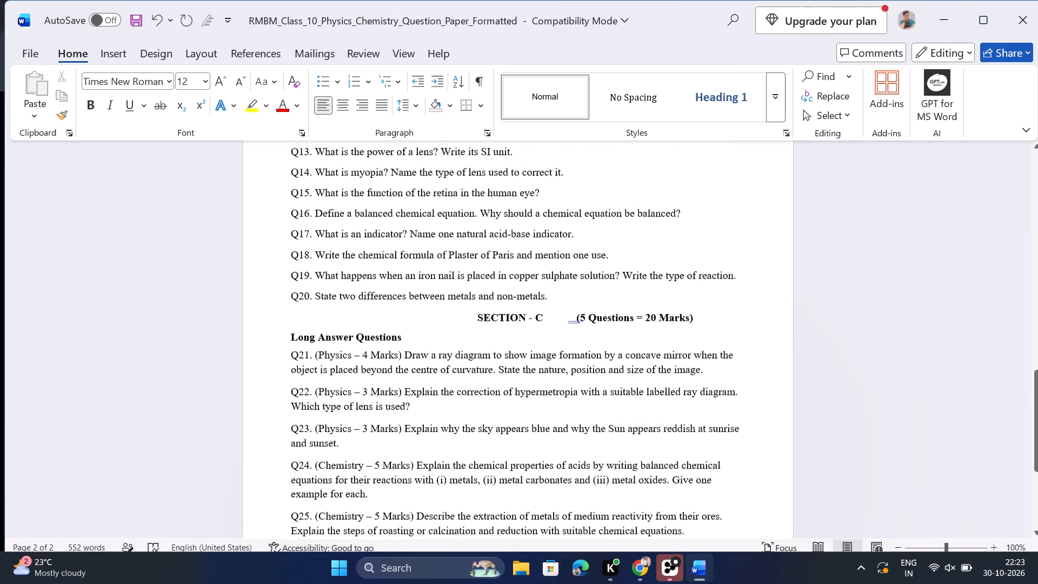
{"action": "scroll", "coordinate": [517, 445], "scroll_direction": "up", "scroll_amount": 17}
{"action": "scroll", "coordinate": [516, 447], "scroll_direction": "down", "scroll_amount": 1}
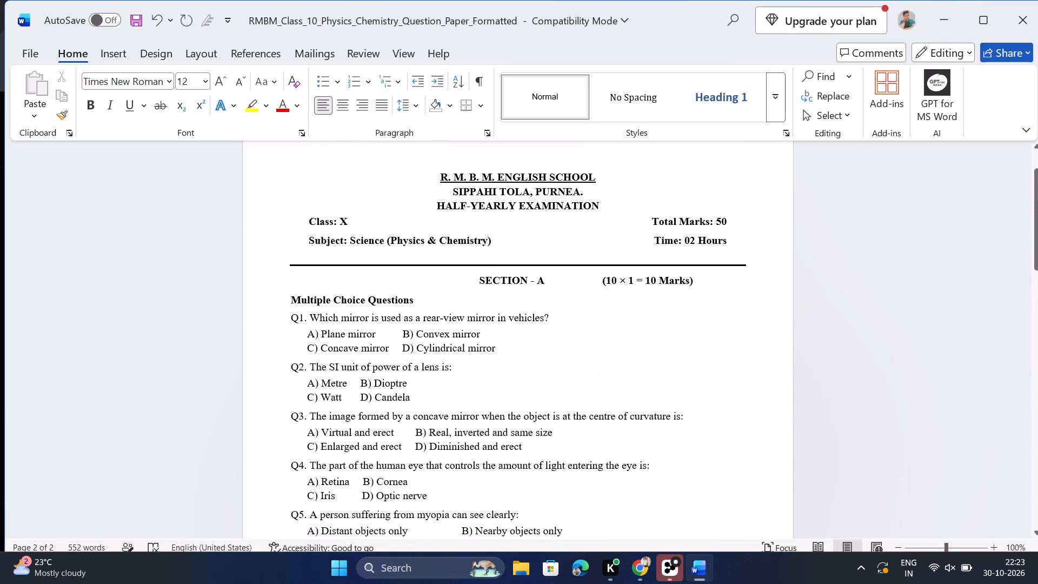
Set the font size of the Section B questions Q11 to Q20 to 14.
{"action": "scroll", "coordinate": [516, 447], "scroll_direction": "down", "scroll_amount": 2, "text": "ctrl"}
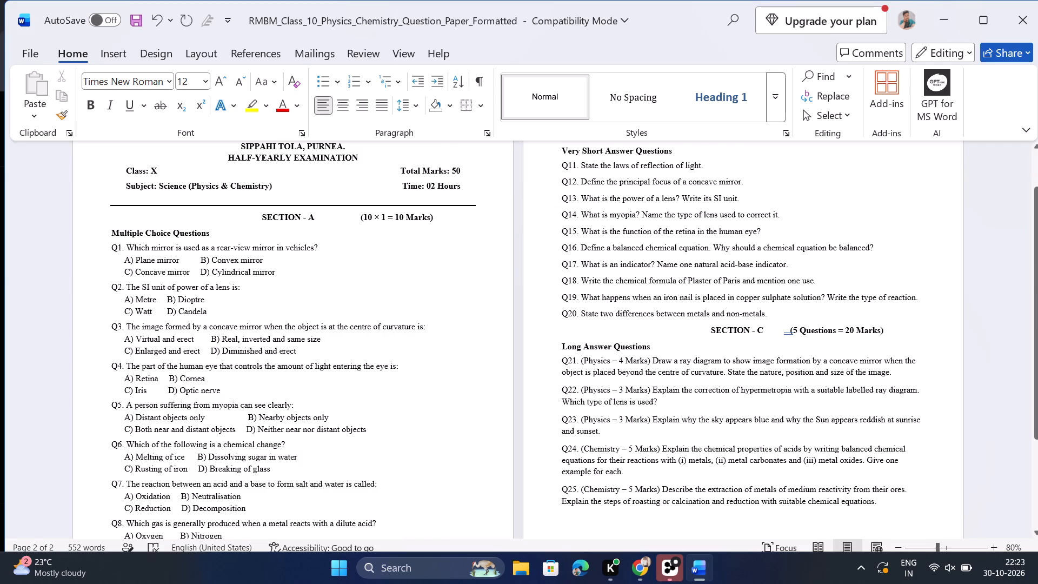
{"action": "left_click_drag", "start_coordinate": [562, 164], "coordinate": [857, 293]}
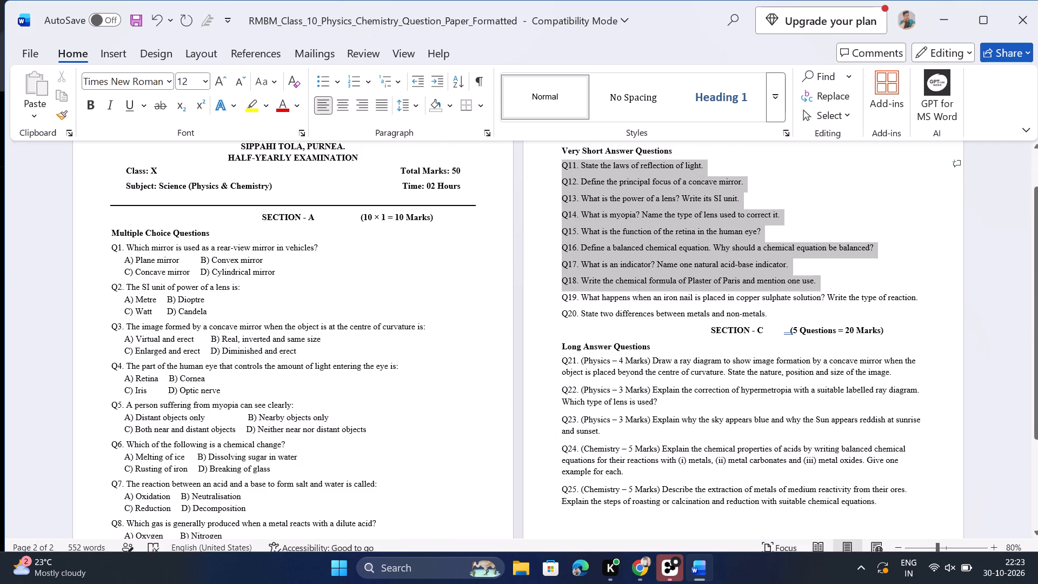
{"action": "left_click_drag", "start_coordinate": [857, 293], "coordinate": [874, 309]}
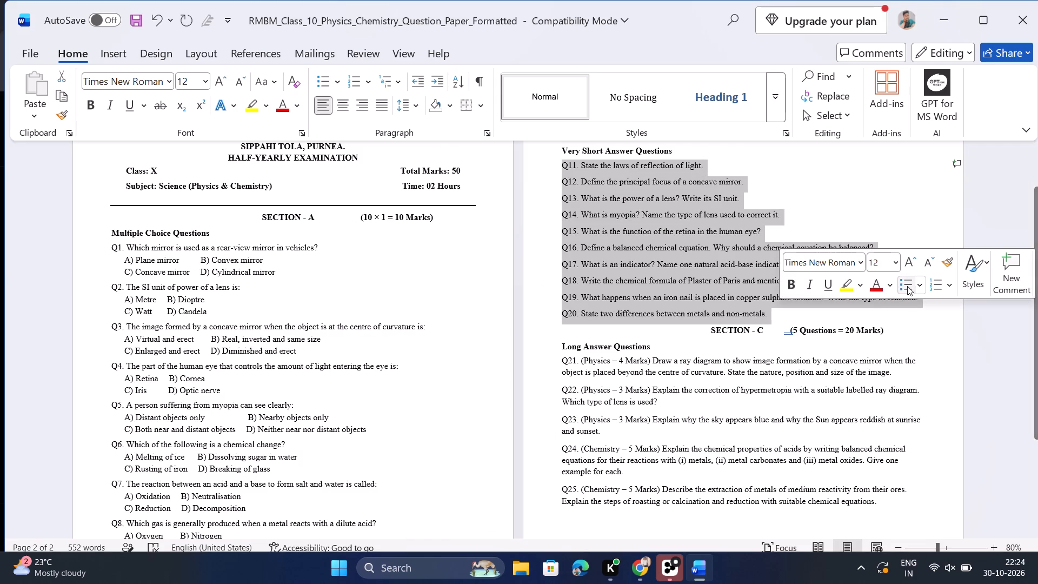
{"action": "left_click", "coordinate": [895, 263]}
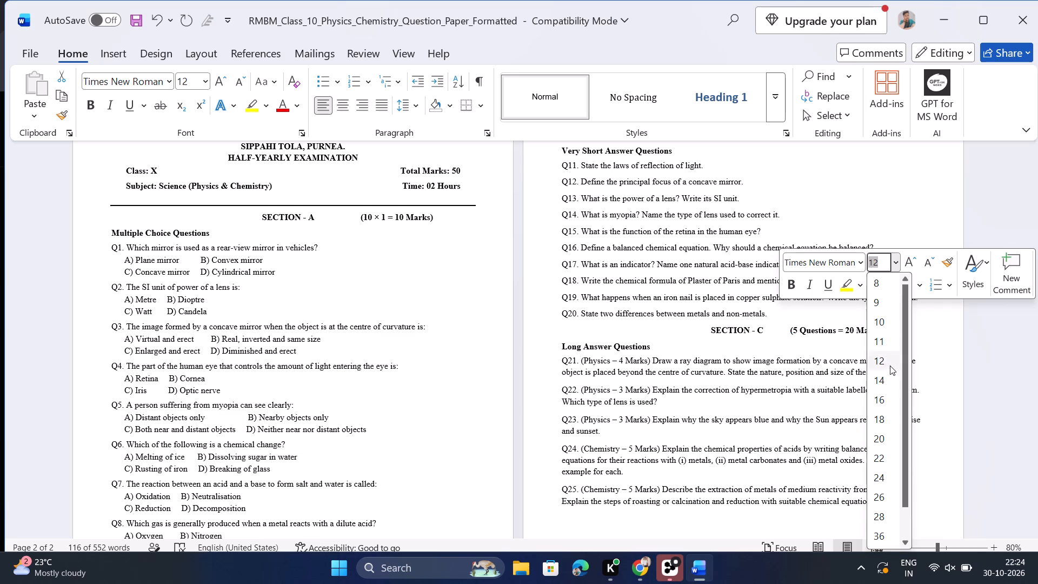
{"action": "left_click", "coordinate": [888, 377]}
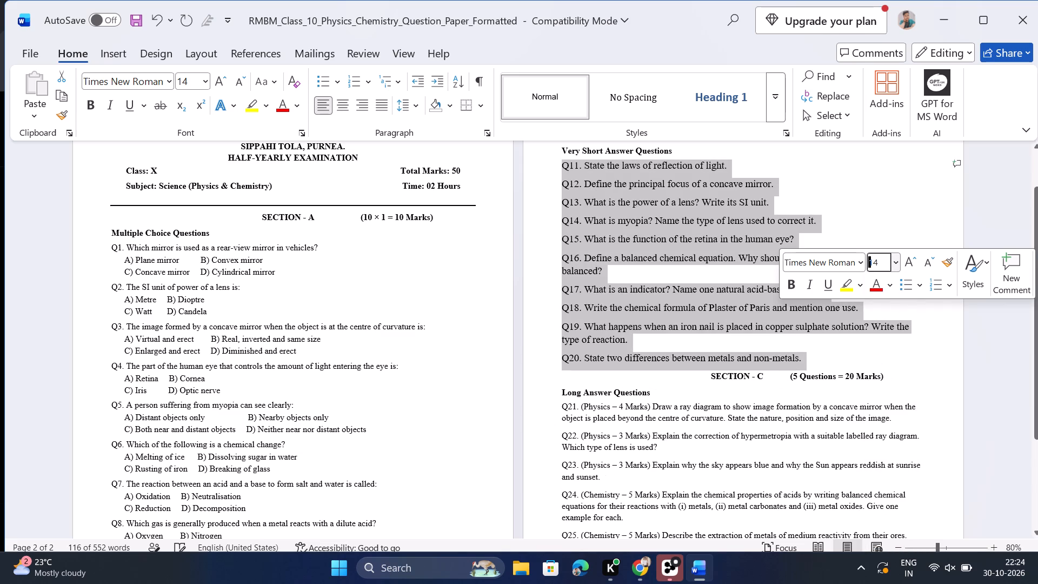
{"action": "left_click", "coordinate": [931, 370]}
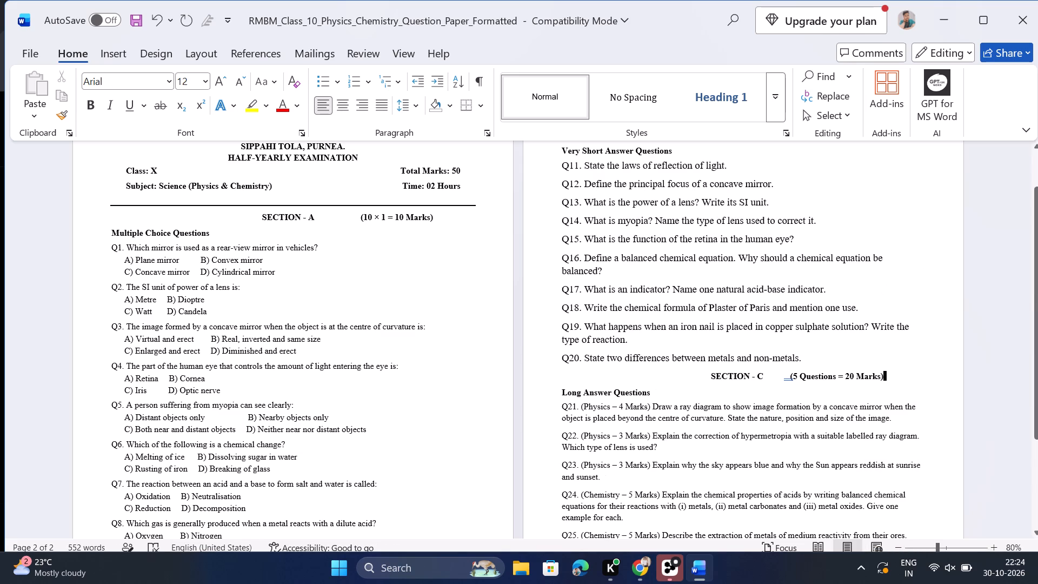
Set the font size of the "Long Answer Questions" subheading and questions Q21 to Q25 to 14.
{"action": "left_click_drag", "start_coordinate": [560, 398], "coordinate": [861, 532]}
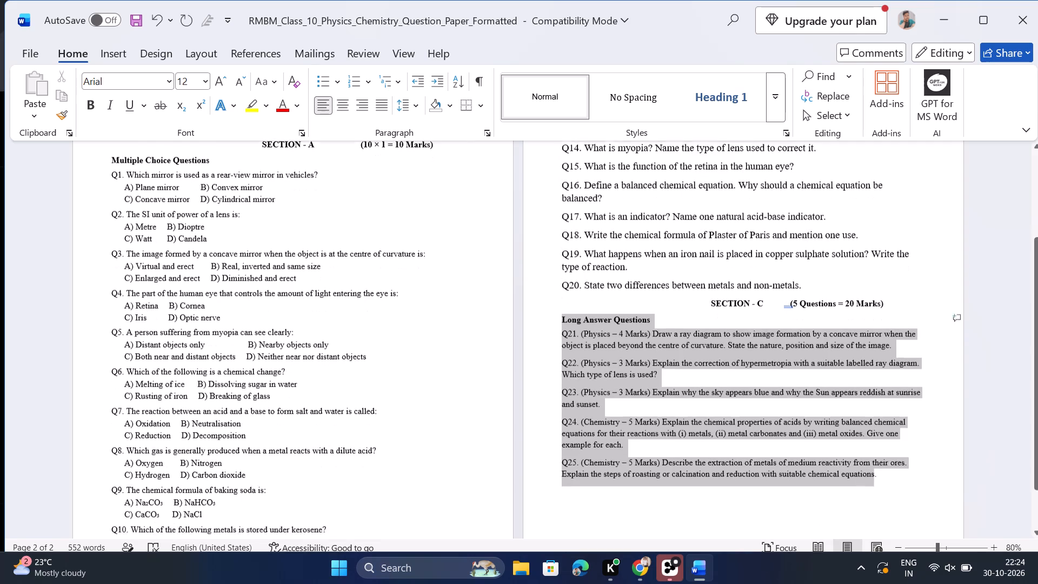
{"action": "left_click_drag", "start_coordinate": [861, 532], "coordinate": [886, 499]}
{"action": "left_click", "coordinate": [894, 449]}
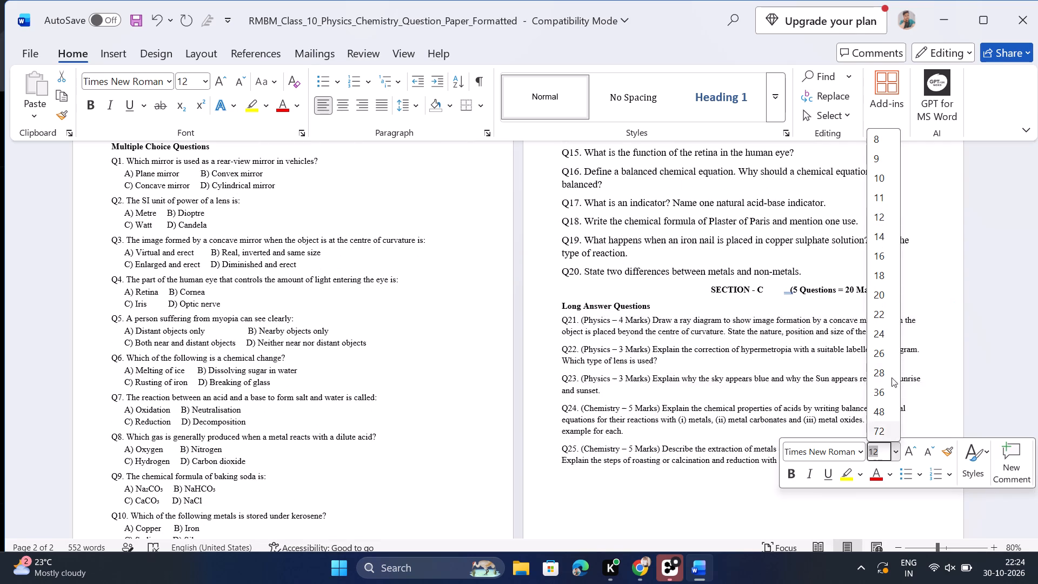
{"action": "left_click", "coordinate": [888, 237]}
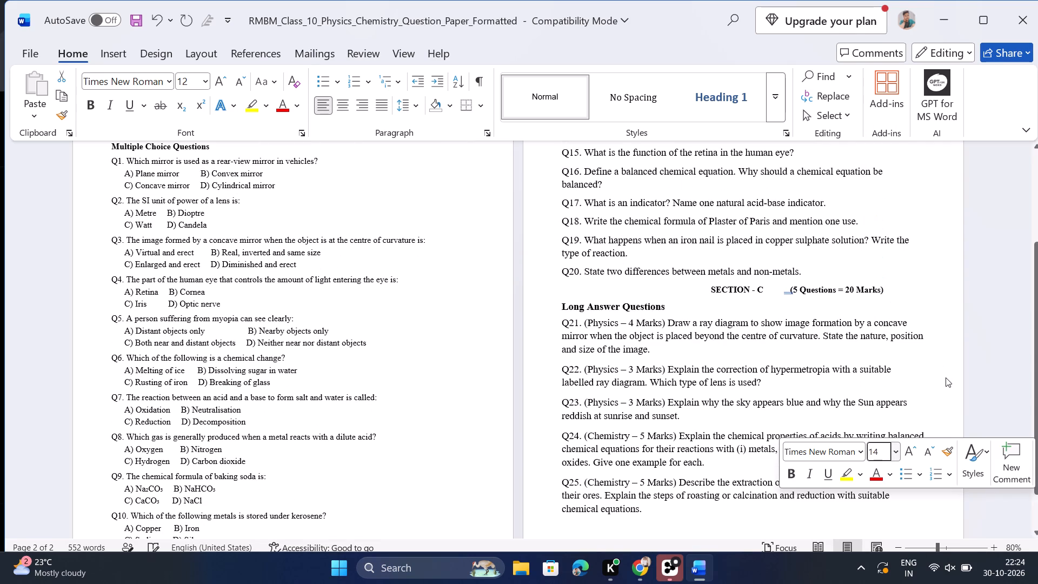
{"action": "scroll", "coordinate": [887, 405], "scroll_direction": "up", "scroll_amount": 1}
{"action": "left_click", "coordinate": [928, 295]}
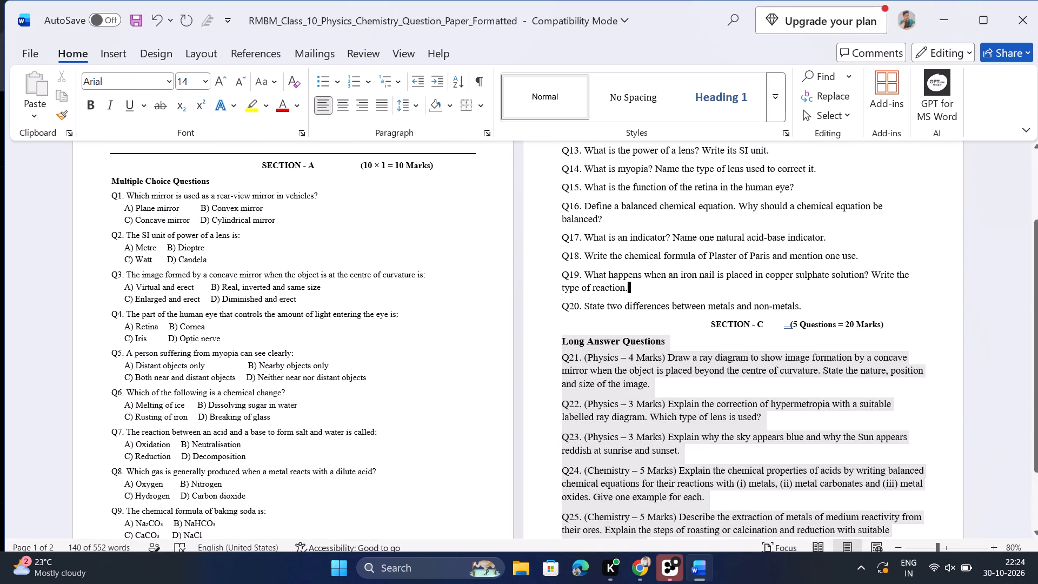
Set the font size of the "SECTION - C" heading text to 14.
{"action": "left_click_drag", "start_coordinate": [709, 326], "coordinate": [769, 322]}
{"action": "left_click", "coordinate": [887, 278]}
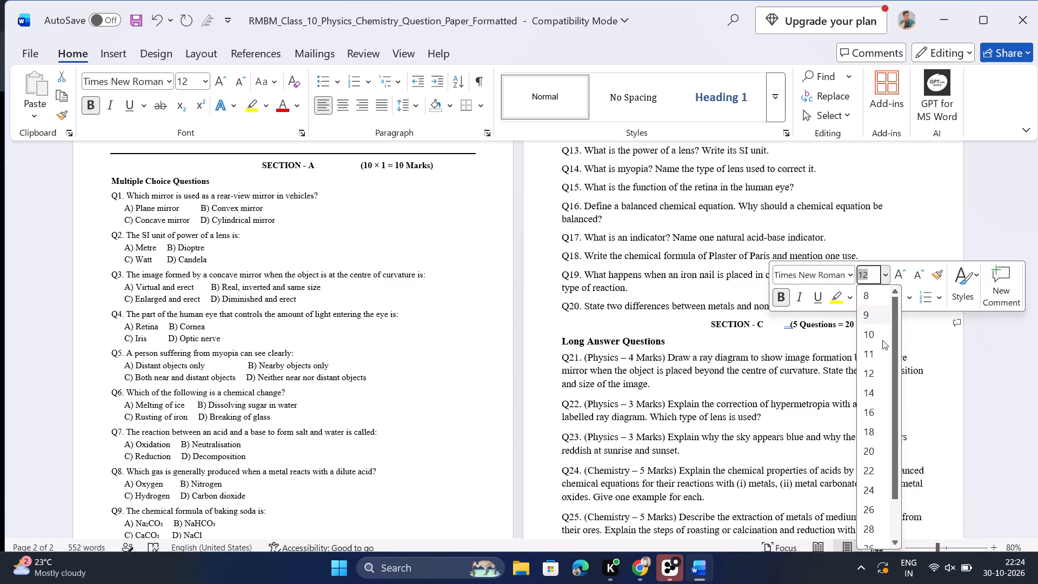
{"action": "left_click", "coordinate": [879, 391]}
{"action": "left_click", "coordinate": [951, 346]}
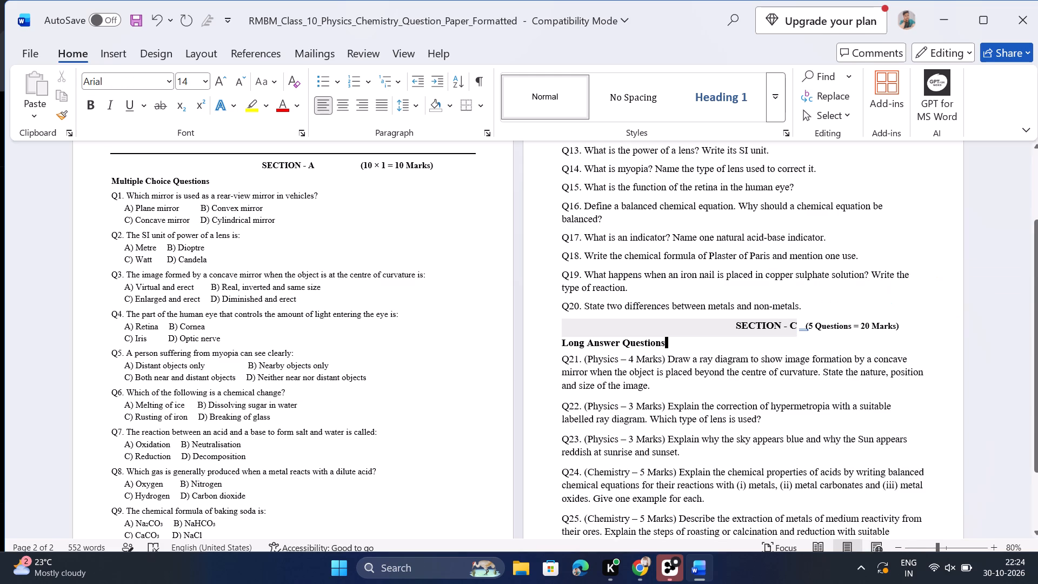
Set the font size of the "SECTION - B" heading text to 14.
{"action": "scroll", "coordinate": [880, 375], "scroll_direction": "up", "scroll_amount": 3}
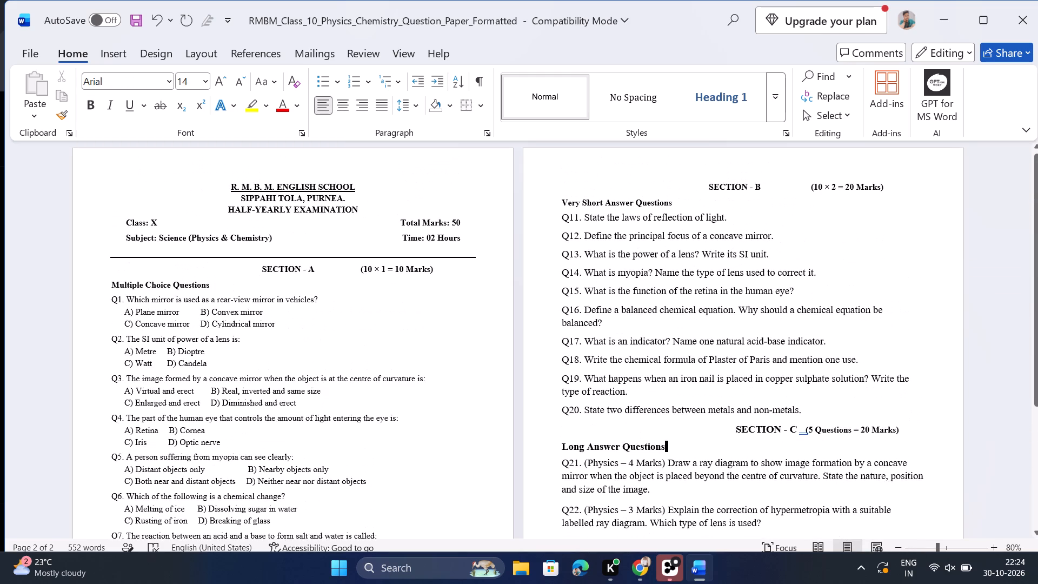
{"action": "left_click_drag", "start_coordinate": [706, 188], "coordinate": [767, 187]}
{"action": "left_click", "coordinate": [883, 144]}
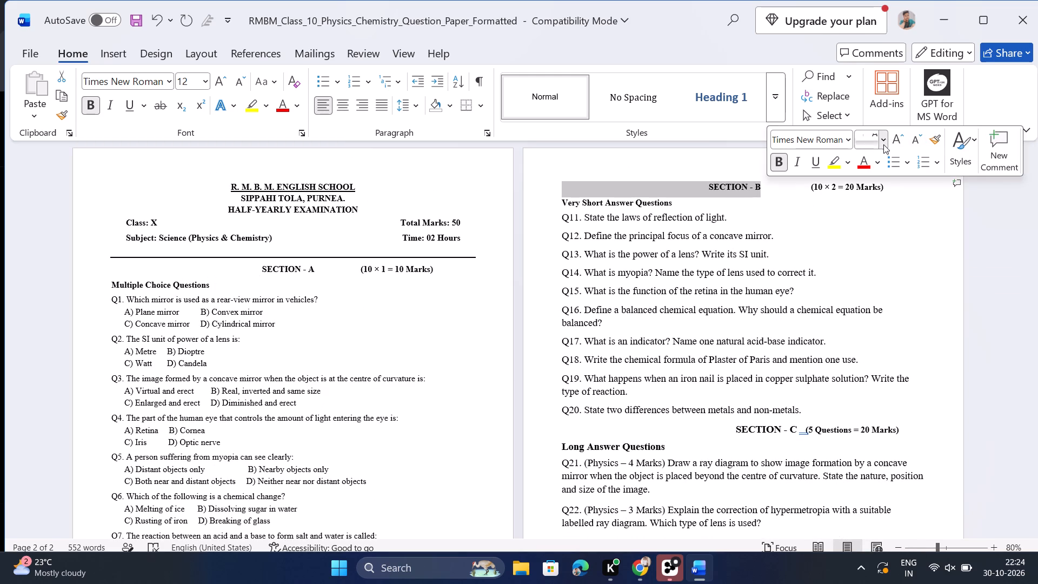
{"action": "left_click", "coordinate": [881, 256]}
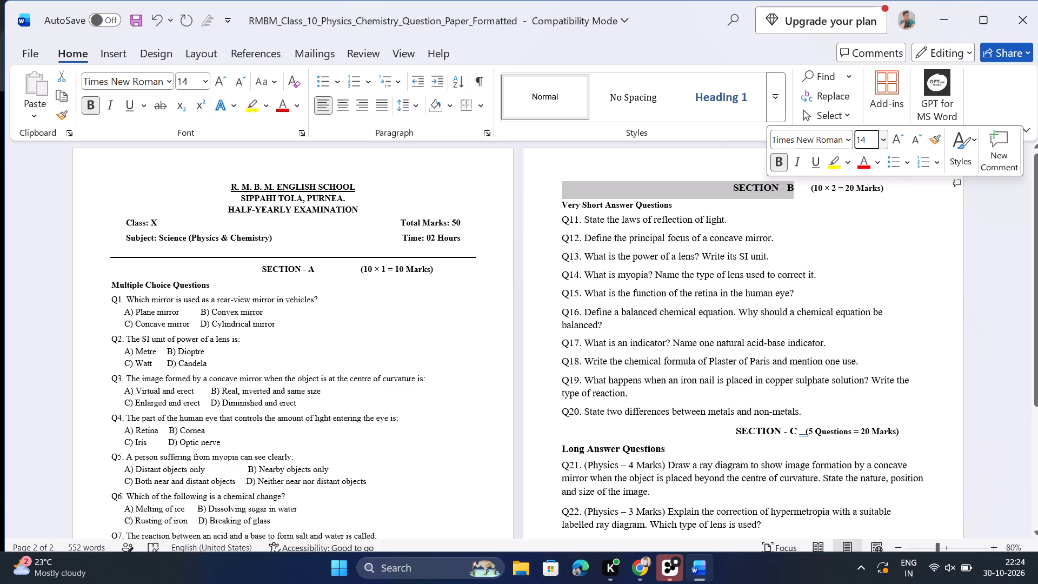
Set the font size of the "Very Short Answer Questions" subheading to 14.
{"action": "left_click_drag", "start_coordinate": [563, 205], "coordinate": [666, 209]}
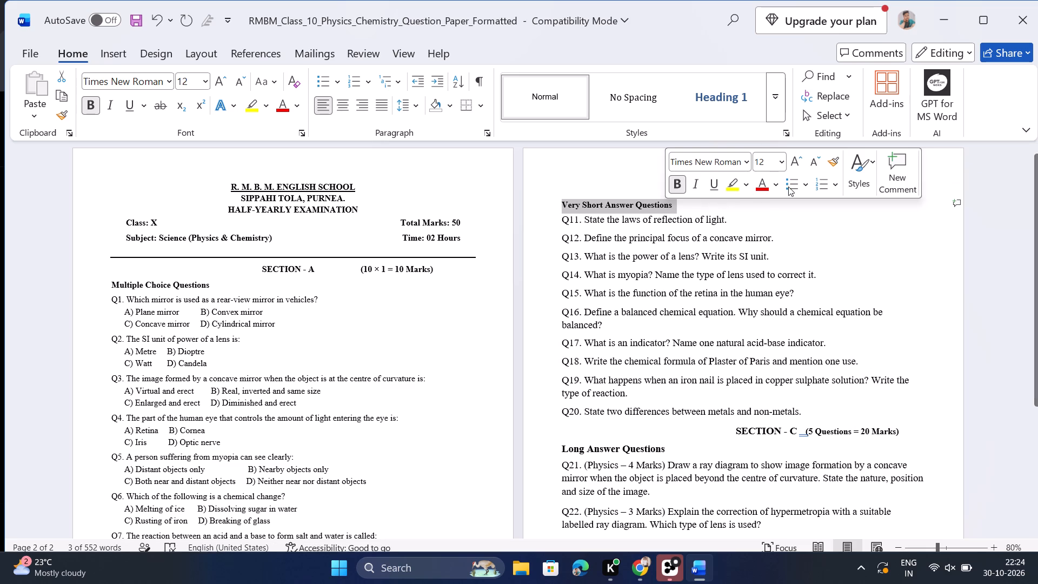
{"action": "left_click", "coordinate": [781, 164]}
{"action": "left_click", "coordinate": [766, 278]}
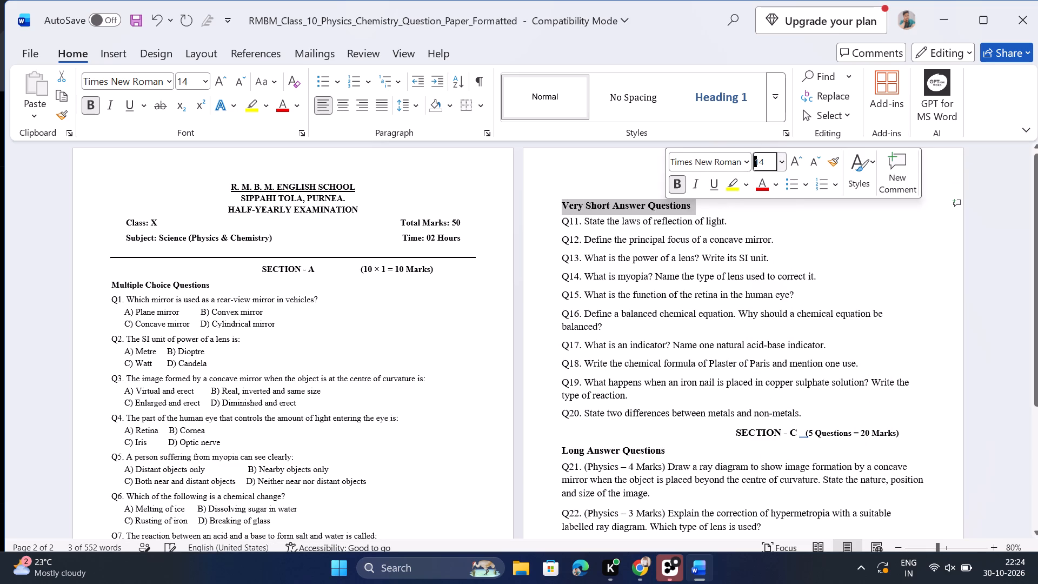
{"action": "left_click_drag", "start_coordinate": [563, 217], "coordinate": [795, 360]}
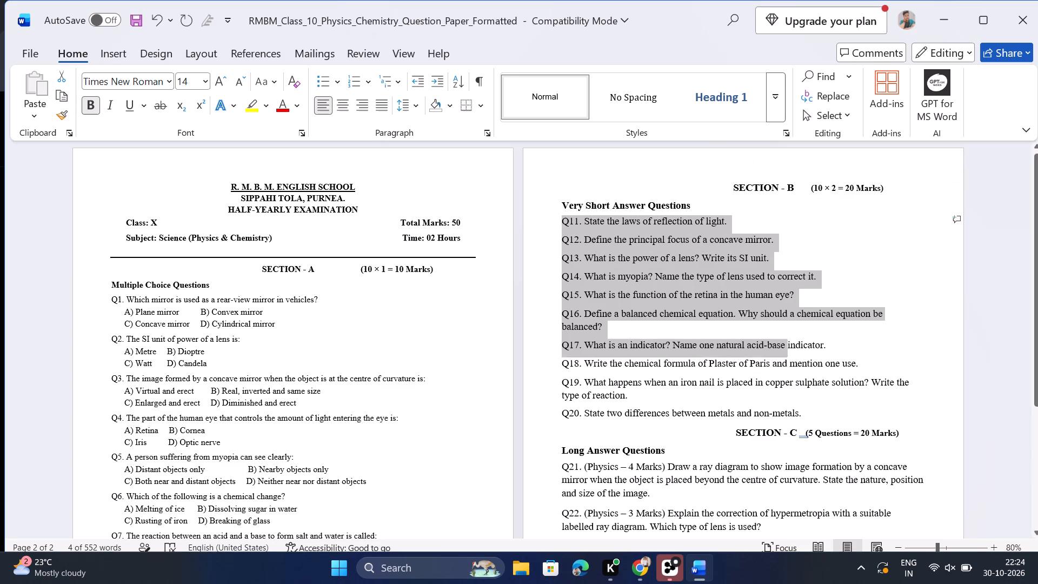
{"action": "left_click_drag", "start_coordinate": [795, 360], "coordinate": [830, 409]}
{"action": "left_click", "coordinate": [929, 296]}
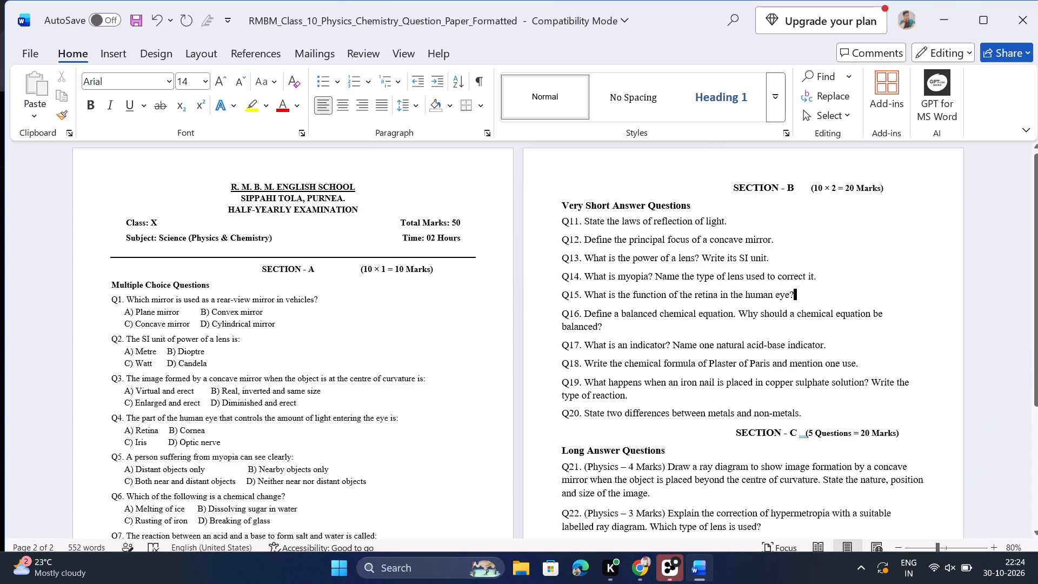
Set the font size of "(10 × 2 = 20 Marks)" in the Section B heading line to 14.
{"action": "left_click_drag", "start_coordinate": [809, 187], "coordinate": [888, 188]}
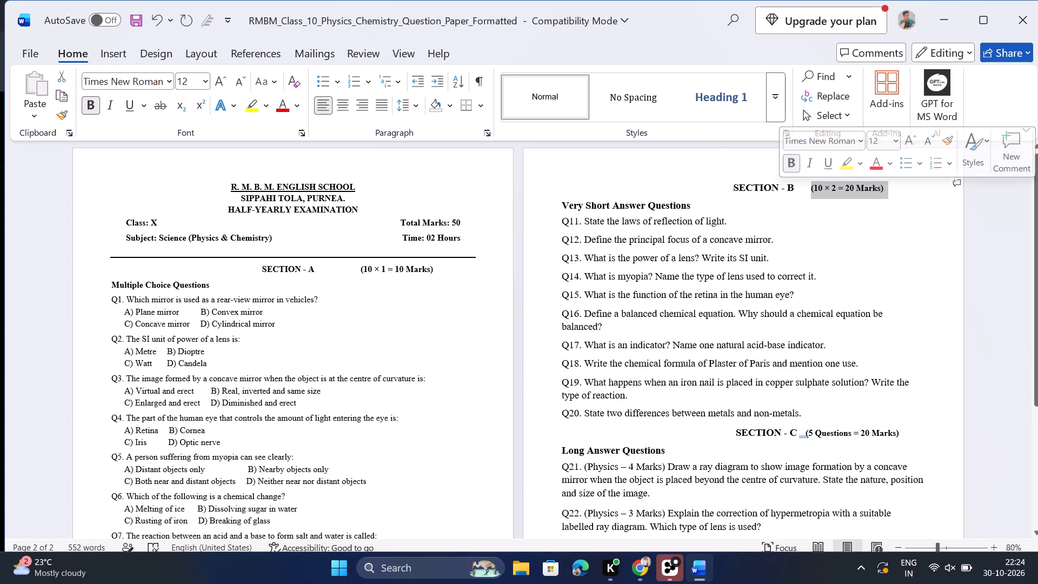
{"action": "left_click", "coordinate": [897, 143]}
{"action": "left_click", "coordinate": [883, 258]}
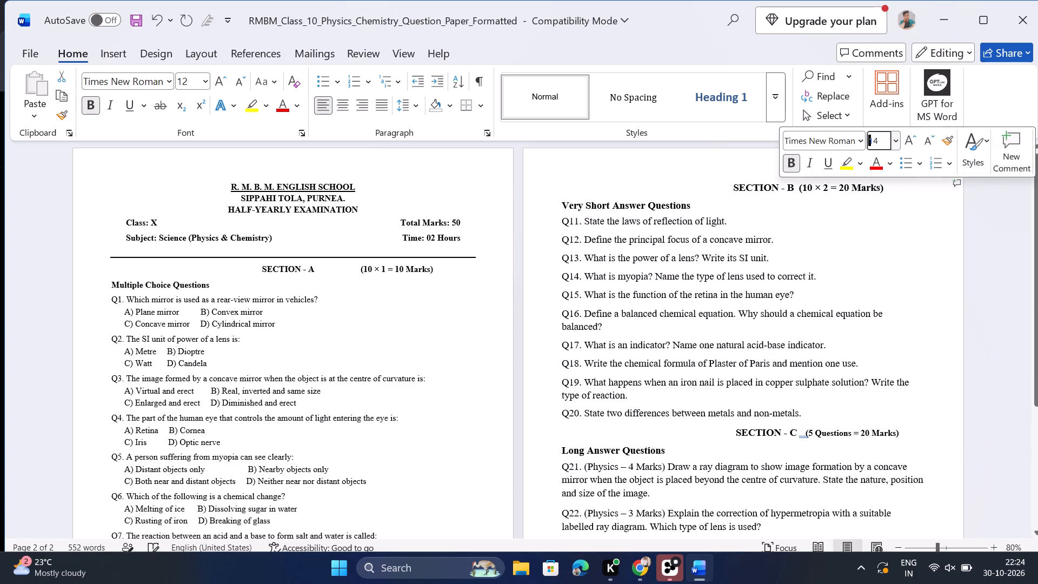
Set the font size of "(5 Questions = 20 Marks)" in the Section C heading line to 14.
{"action": "left_click_drag", "start_coordinate": [803, 435], "coordinate": [889, 436]}
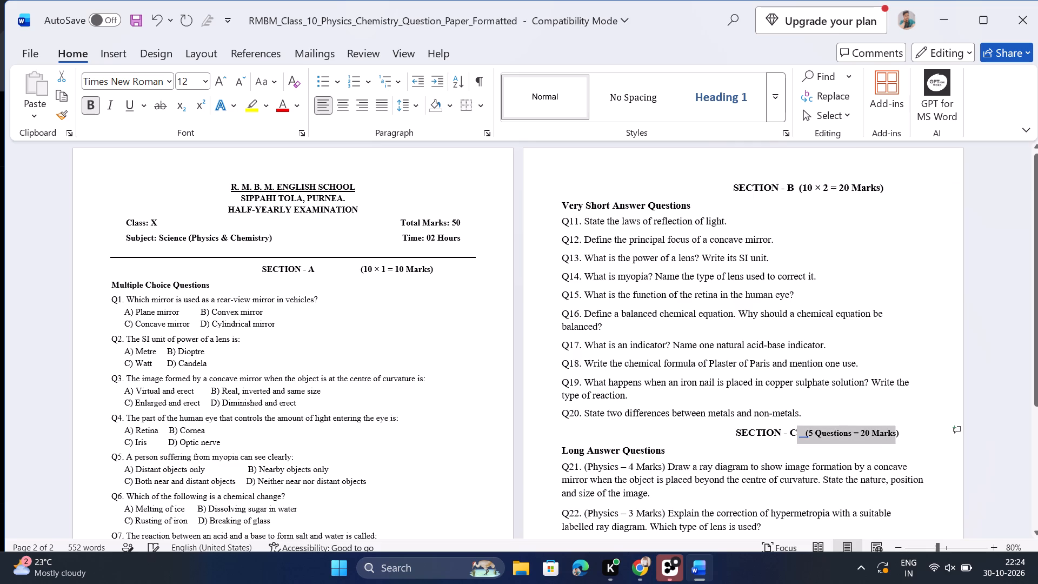
{"action": "left_click_drag", "start_coordinate": [889, 436], "coordinate": [903, 433]}
{"action": "left_click", "coordinate": [897, 386]}
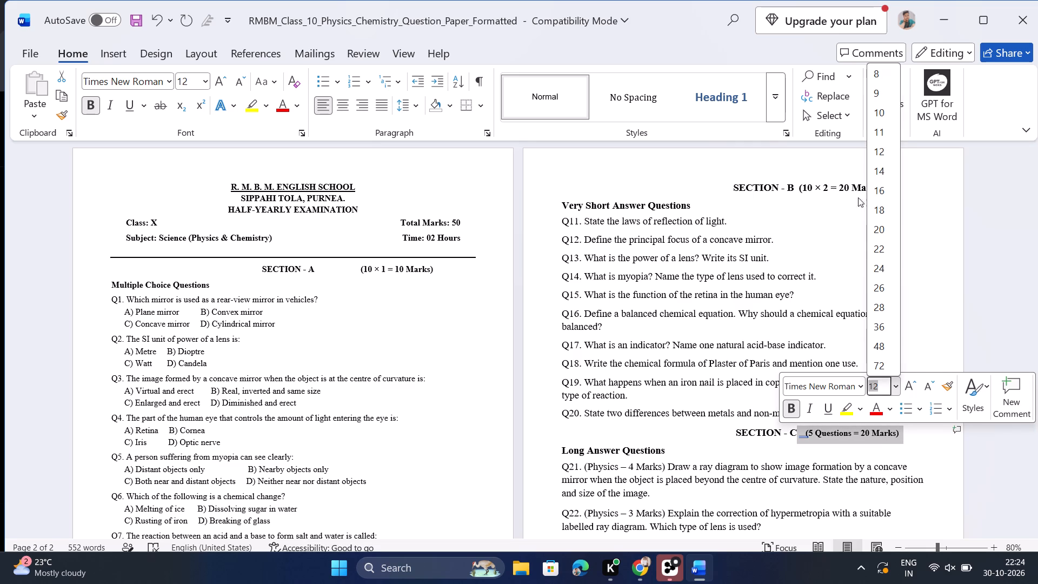
{"action": "left_click", "coordinate": [875, 175]}
{"action": "left_click", "coordinate": [913, 329]}
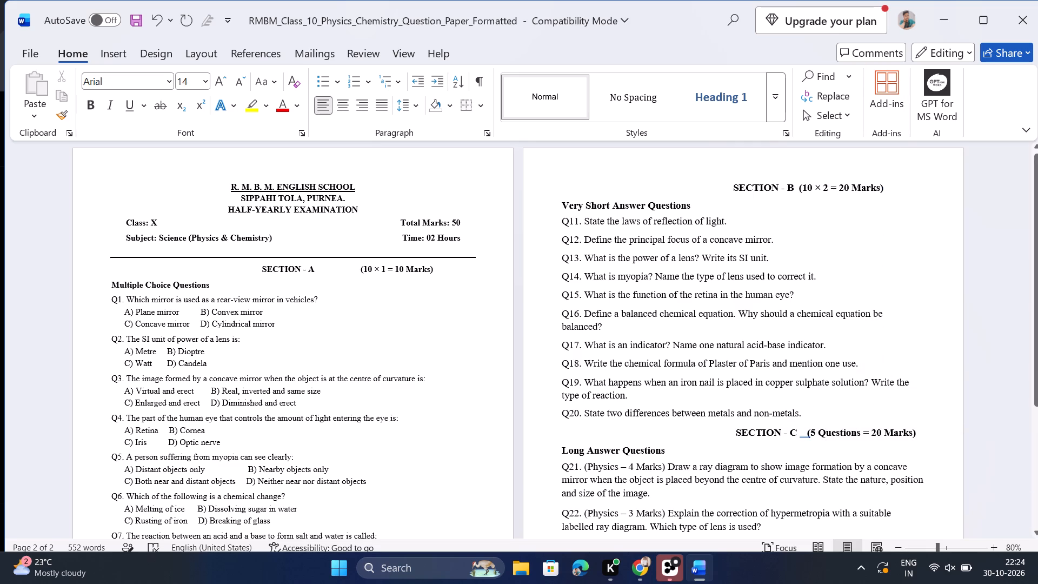
Delete the "(Physics – 4 Marks)" label from question Q21 in Section C.
{"action": "scroll", "coordinate": [588, 336], "scroll_direction": "down", "scroll_amount": 2}
{"action": "scroll", "coordinate": [655, 412], "scroll_direction": "down", "scroll_amount": 4}
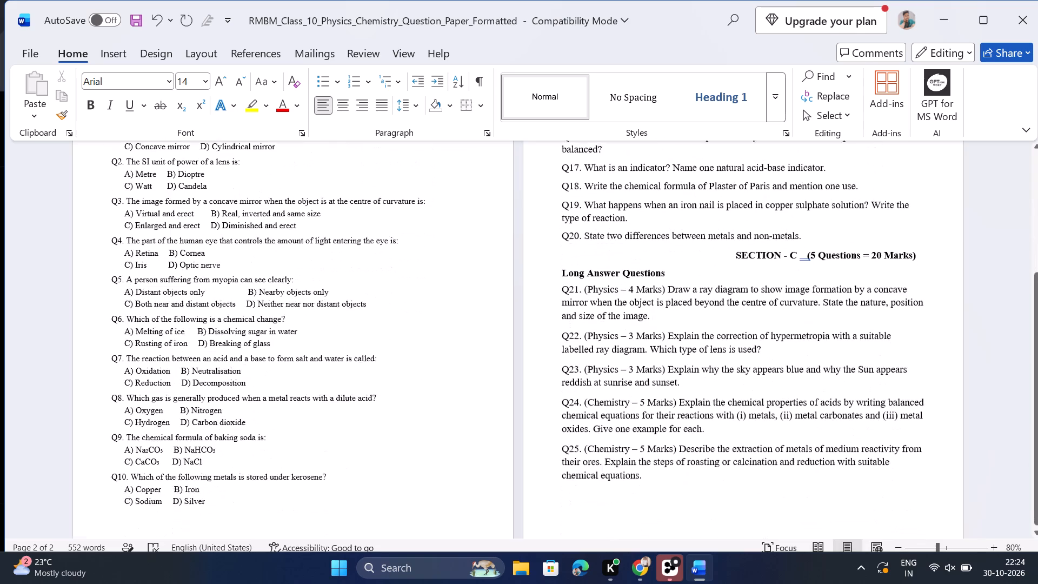
{"action": "scroll", "coordinate": [653, 412], "scroll_direction": "up", "scroll_amount": 3}
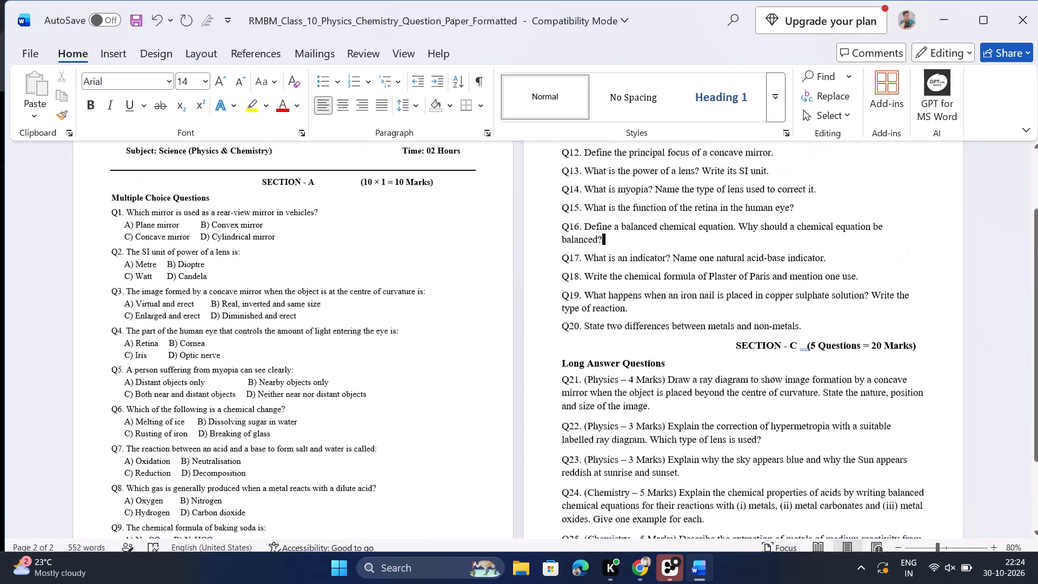
{"action": "scroll", "coordinate": [245, 395], "scroll_direction": "down", "scroll_amount": 4}
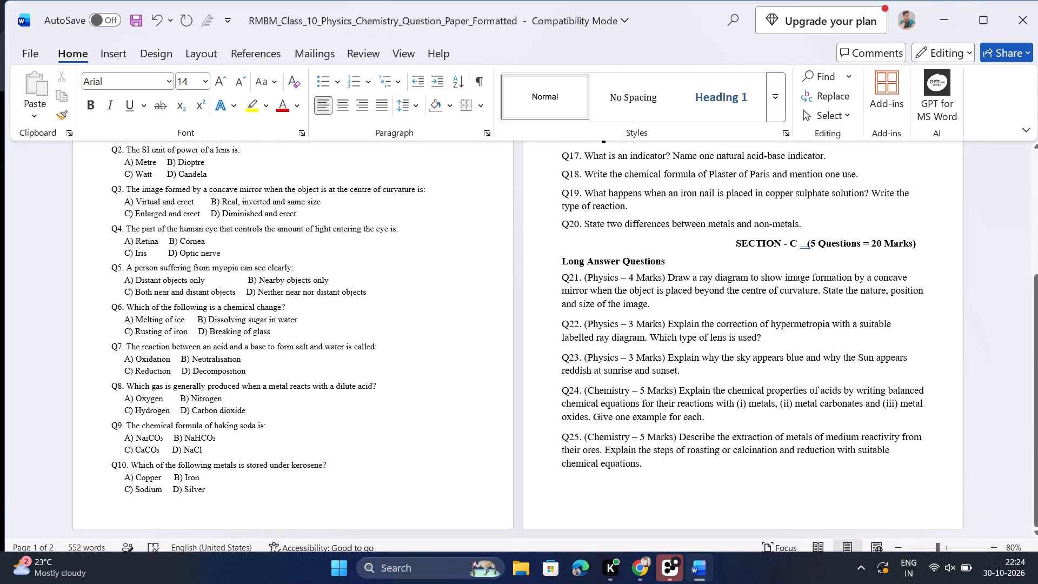
{"action": "left_click_drag", "start_coordinate": [584, 276], "coordinate": [629, 276]}
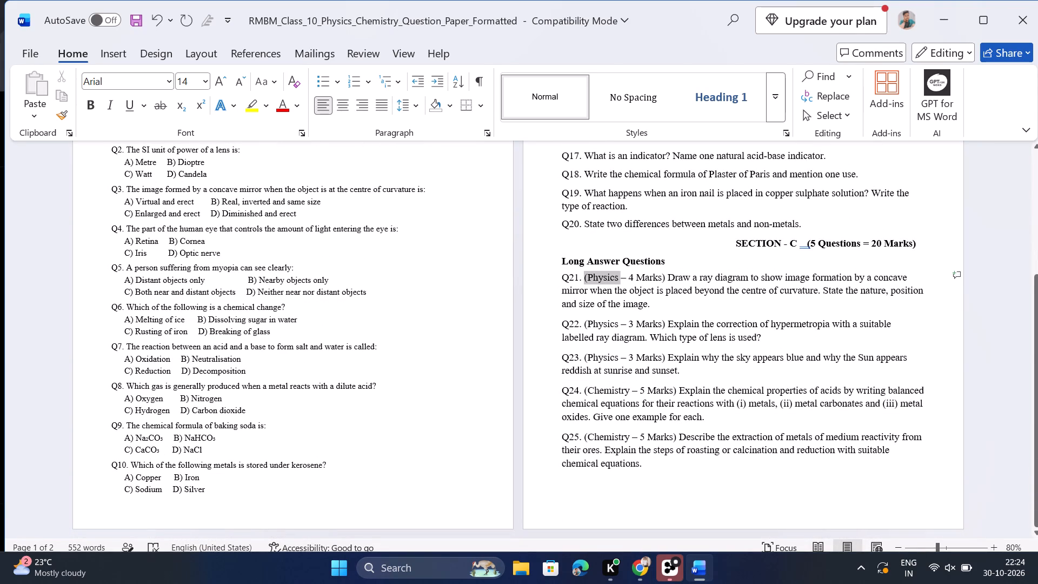
{"action": "left_click_drag", "start_coordinate": [629, 276], "coordinate": [664, 276]}
{"action": "key", "text": "BackSpace"}
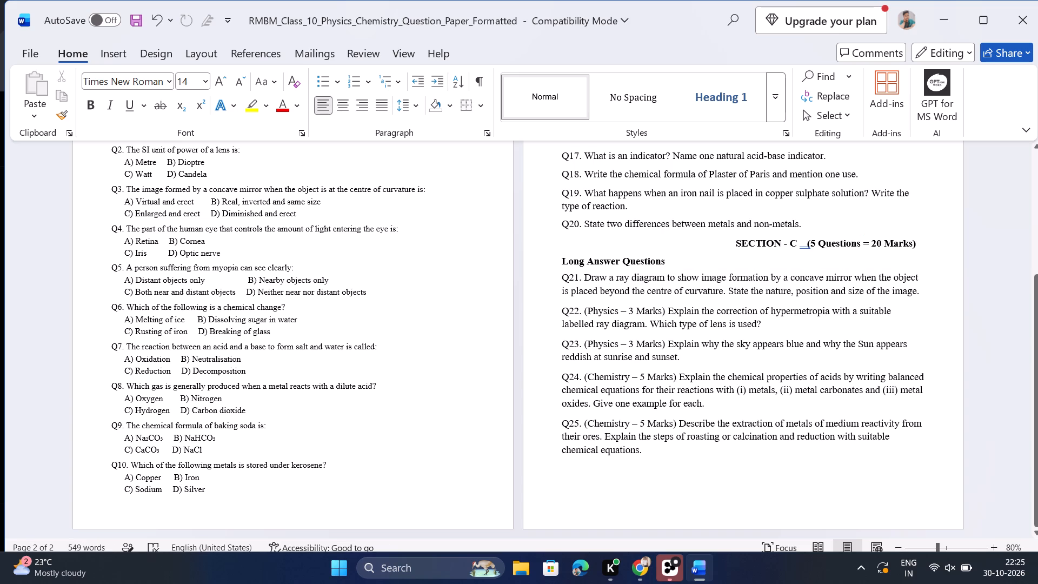
Replace the "(Physics – 3 Marks)" label in question Q22 with a single space.
{"action": "left_click_drag", "start_coordinate": [582, 310], "coordinate": [658, 309]}
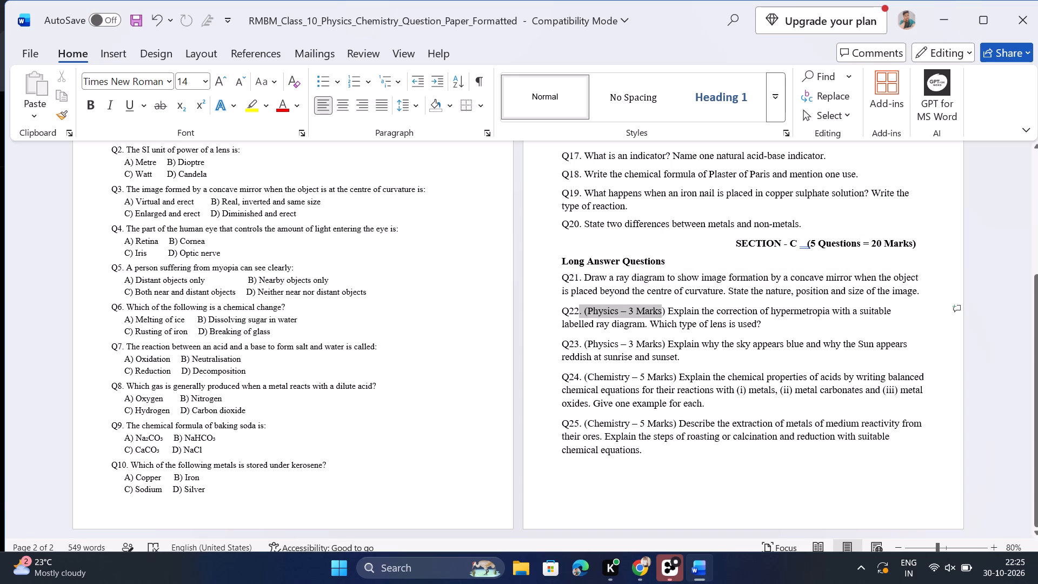
{"action": "left_click_drag", "start_coordinate": [658, 309], "coordinate": [664, 308]}
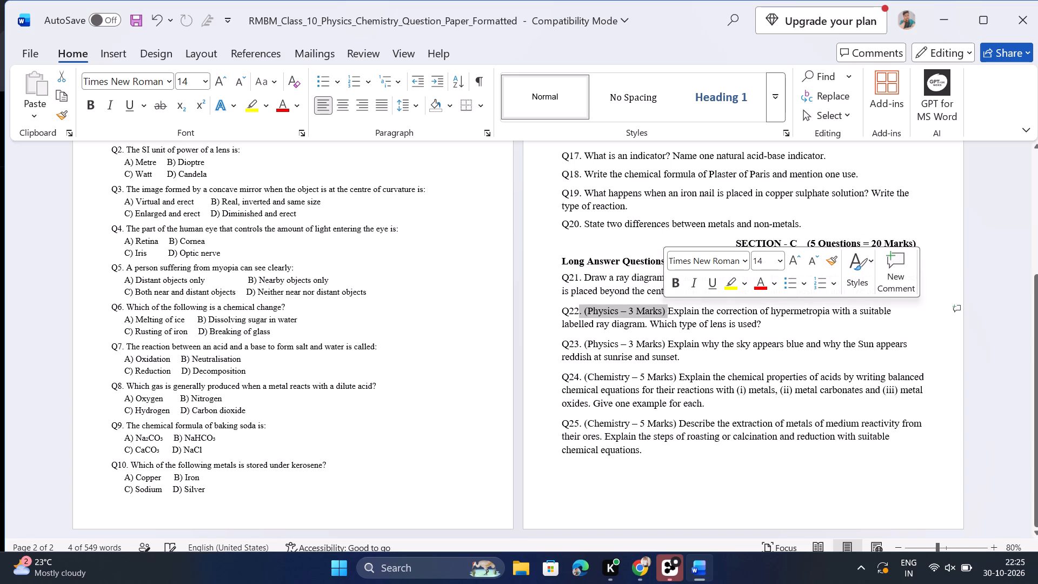
{"action": "key", "text": "BackSpace"}
{"action": "key", "text": "space"}
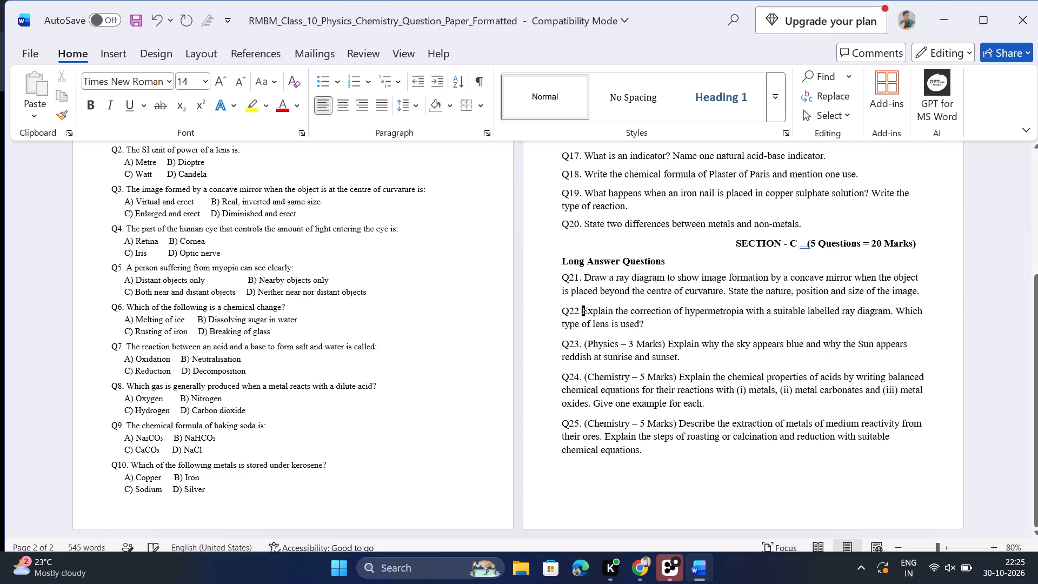
Delete the opening bracket before "Physics" in question Q23.
{"action": "left_click", "coordinate": [587, 343]}
{"action": "key", "text": "BackSpace"}
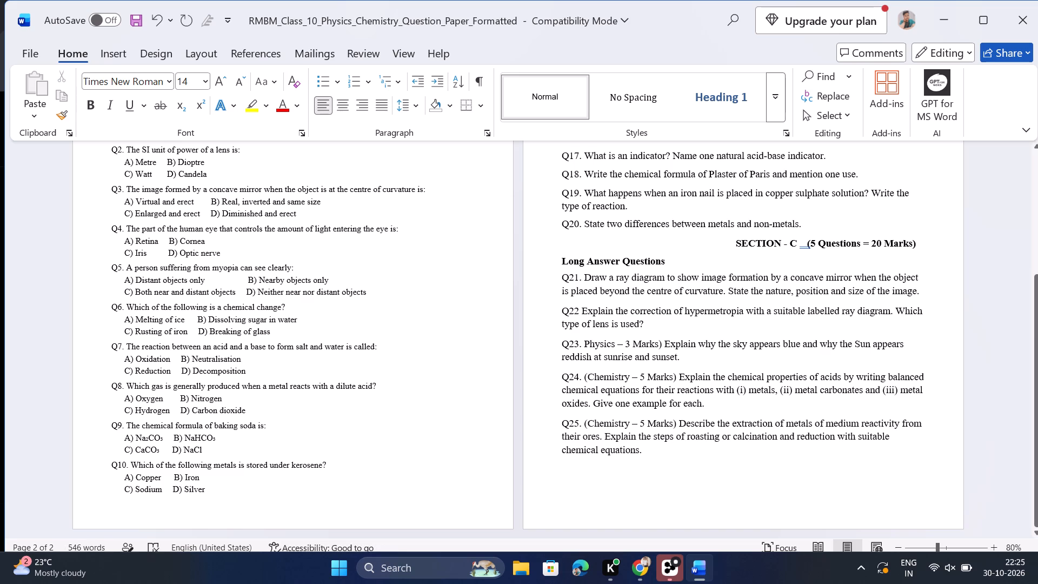
{"action": "key", "text": "period"}
{"action": "key", "text": "BackSpace"}
Restore the full stop and space after the question number Q22.
{"action": "left_click", "coordinate": [581, 311]}
{"action": "key", "text": "BackSpace"}
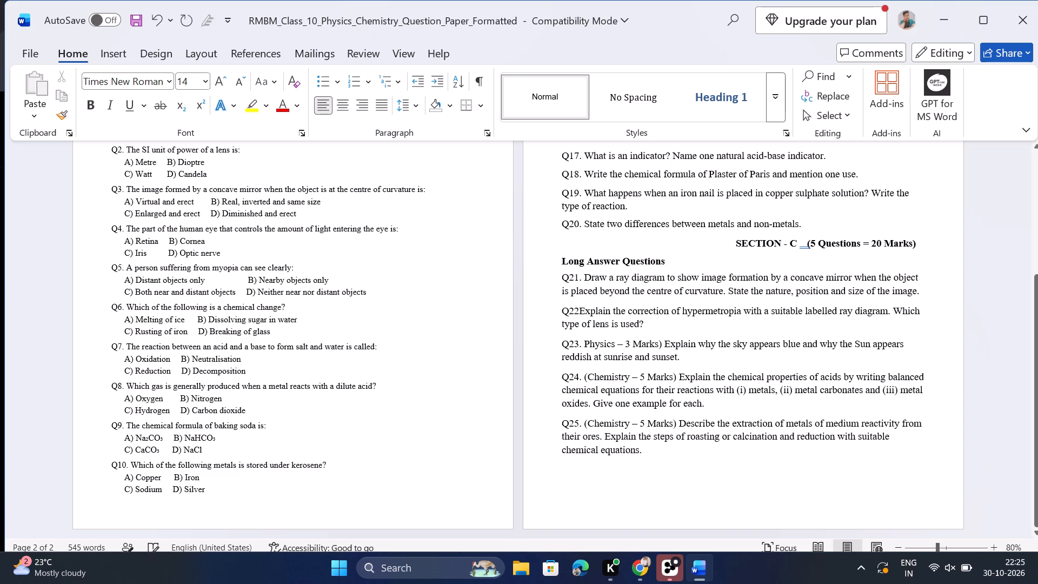
{"action": "key", "text": "period"}
{"action": "key", "text": "space"}
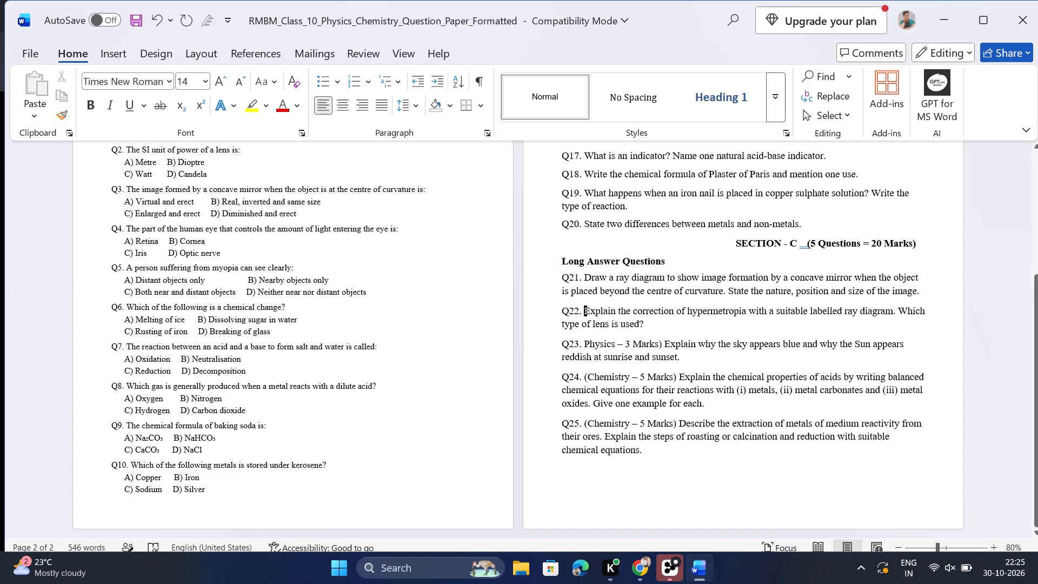
Delete the remaining "Physics – 3 Marks)" text from question Q23.
{"action": "left_click", "coordinate": [582, 343]}
{"action": "left_click_drag", "start_coordinate": [583, 346], "coordinate": [661, 340]}
{"action": "key", "text": "BackSpace"}
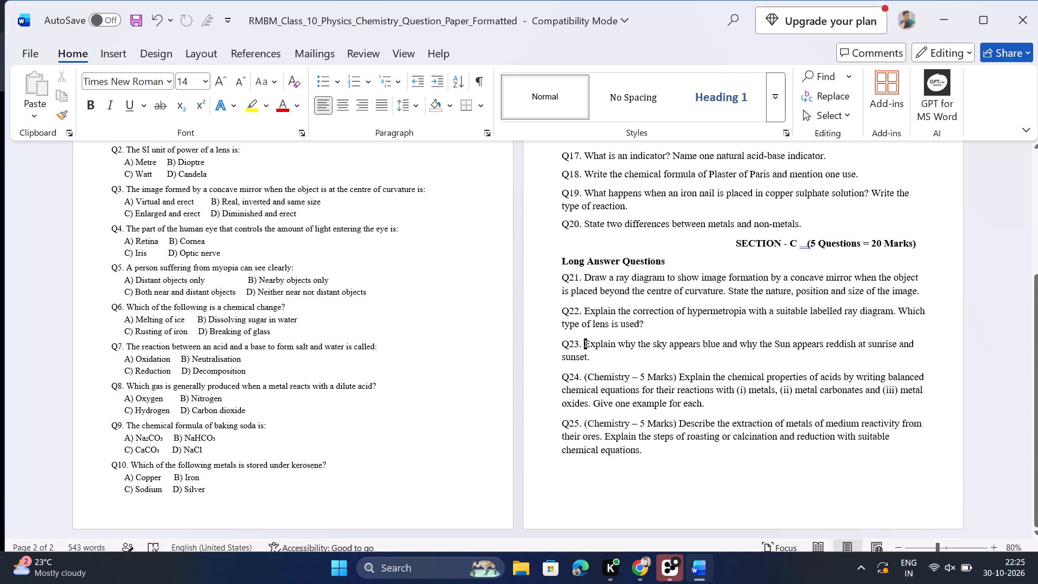
Remove the "(Chemistry – 5 Marks)" label from question Q24, keeping a full stop and space after the question number.
{"action": "left_click_drag", "start_coordinate": [582, 378], "coordinate": [655, 375]}
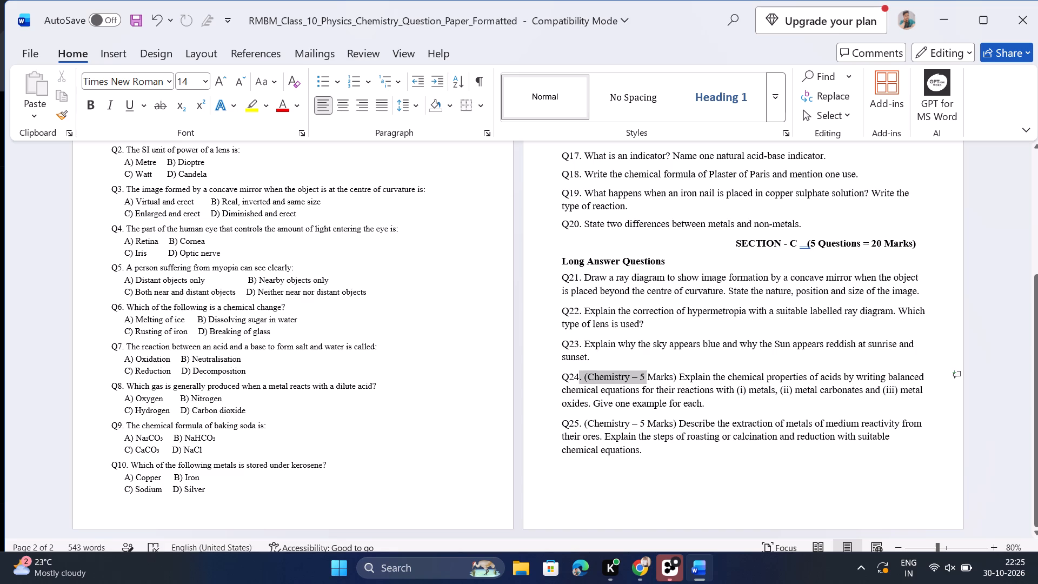
{"action": "left_click_drag", "start_coordinate": [655, 375], "coordinate": [676, 375]}
{"action": "key", "text": "BackSpace"}
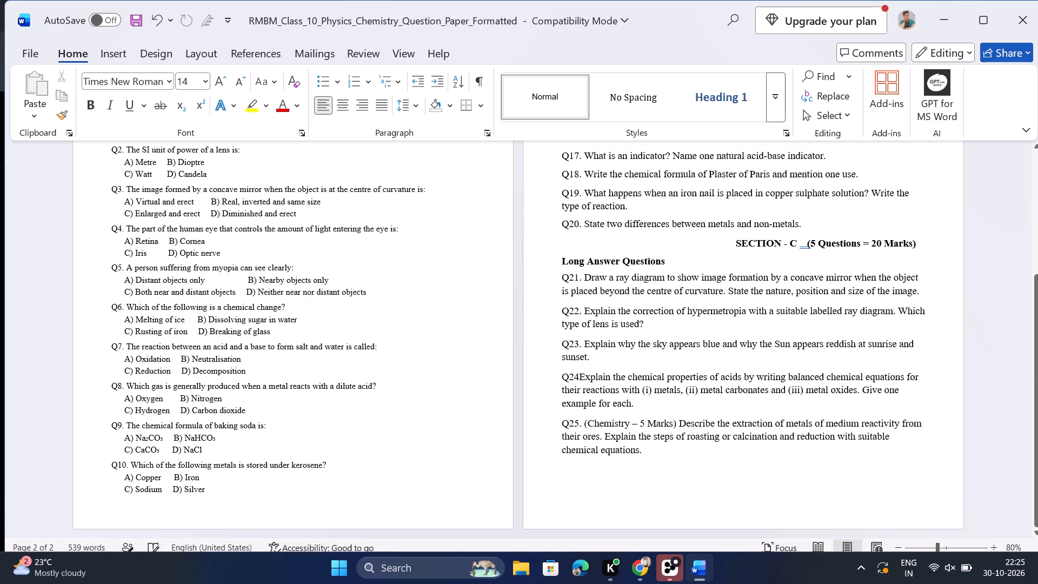
{"action": "key", "text": "space"}
{"action": "key", "text": "BackSpace"}
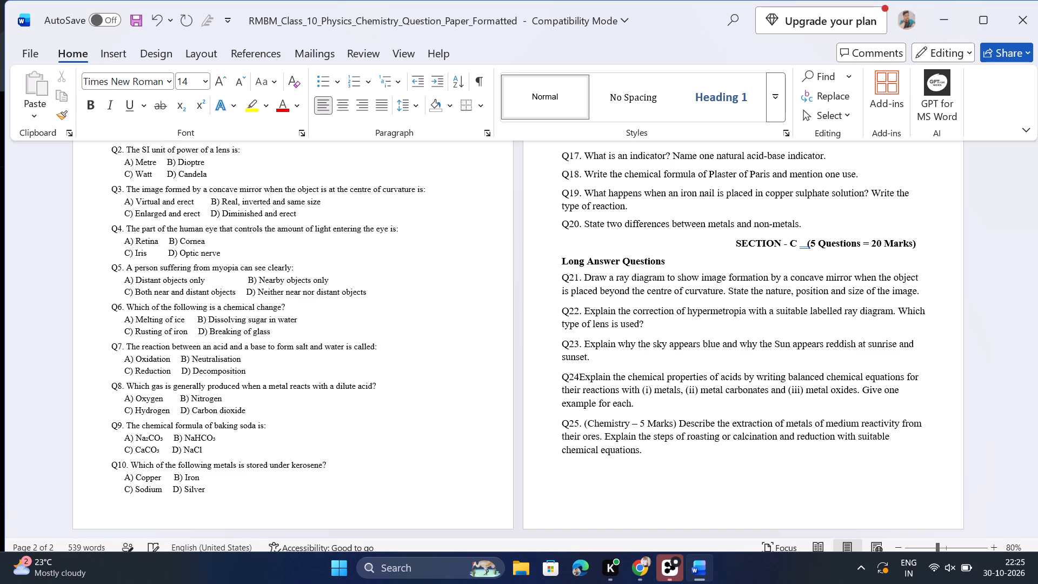
{"action": "type", "text": "."}
{"action": "key", "text": "space"}
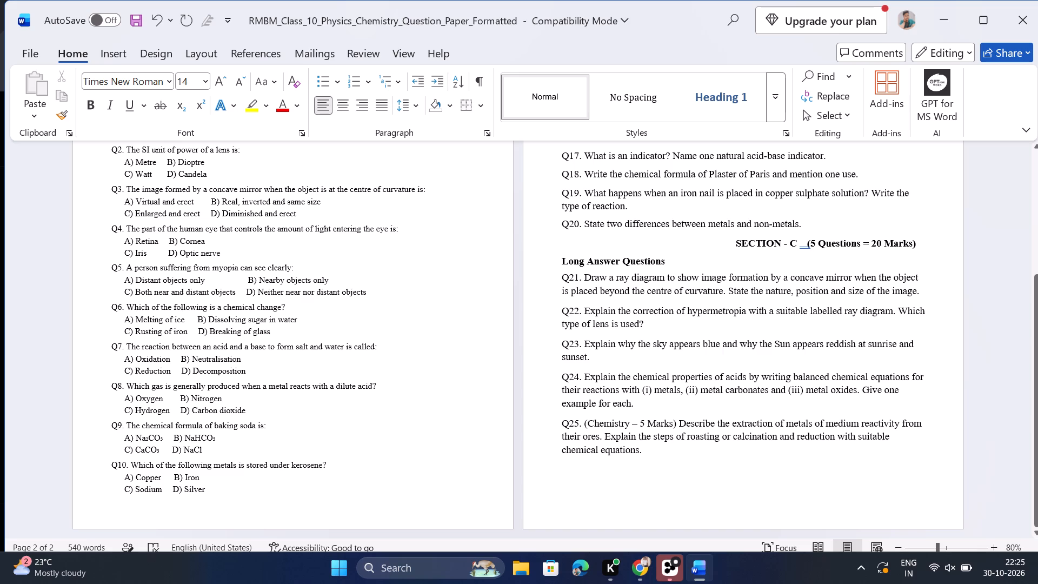
Delete the "(Chemistry – 5 Marks)" label from question Q25.
{"action": "left_click_drag", "start_coordinate": [584, 422], "coordinate": [676, 421]}
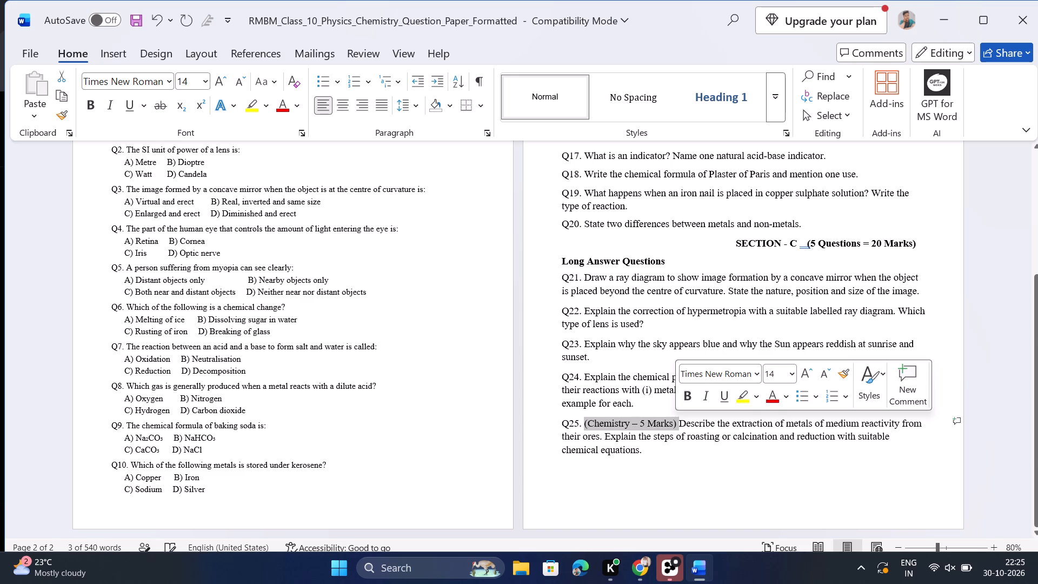
{"action": "key", "text": "BackSpace"}
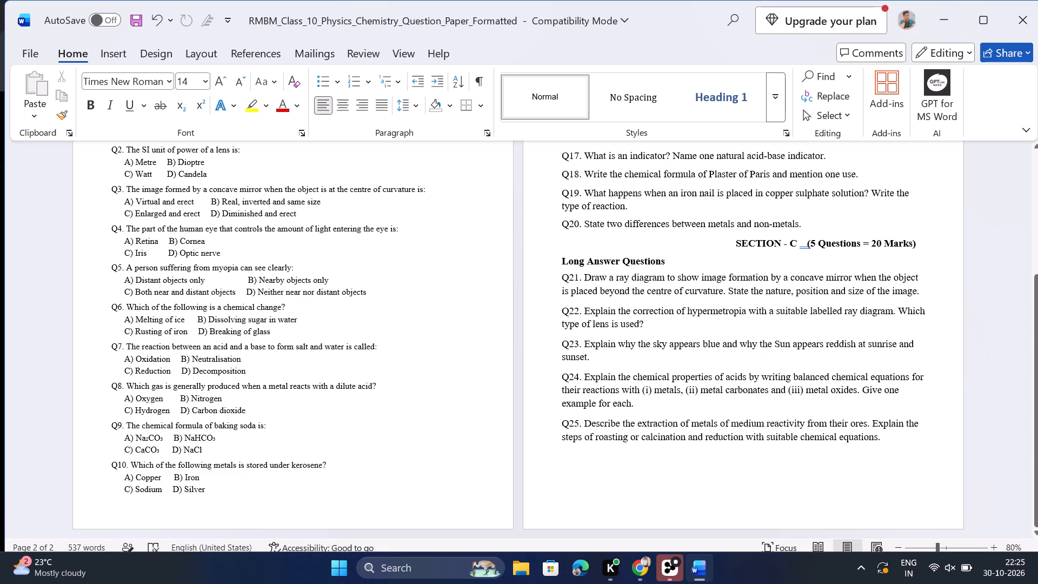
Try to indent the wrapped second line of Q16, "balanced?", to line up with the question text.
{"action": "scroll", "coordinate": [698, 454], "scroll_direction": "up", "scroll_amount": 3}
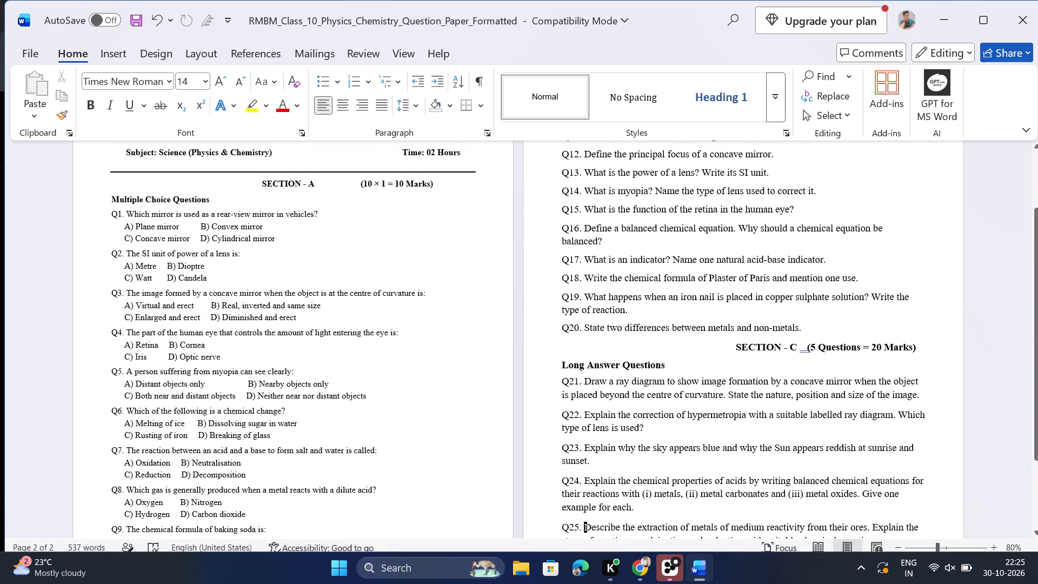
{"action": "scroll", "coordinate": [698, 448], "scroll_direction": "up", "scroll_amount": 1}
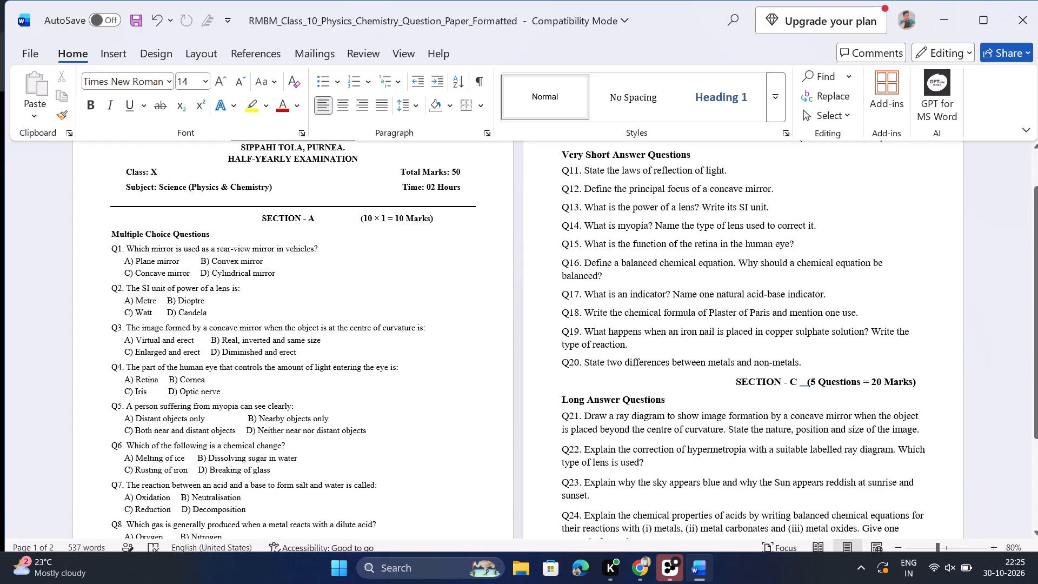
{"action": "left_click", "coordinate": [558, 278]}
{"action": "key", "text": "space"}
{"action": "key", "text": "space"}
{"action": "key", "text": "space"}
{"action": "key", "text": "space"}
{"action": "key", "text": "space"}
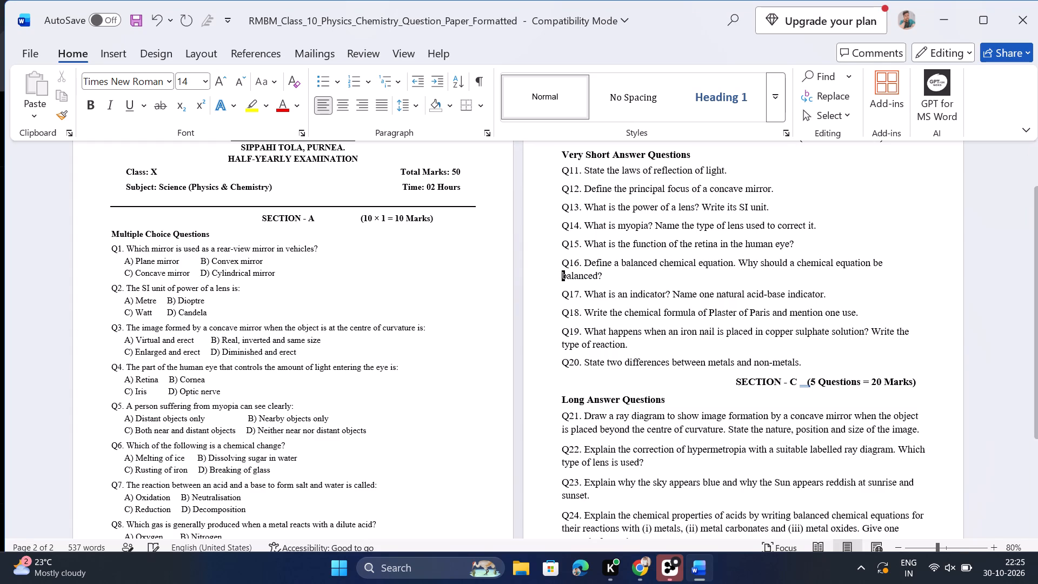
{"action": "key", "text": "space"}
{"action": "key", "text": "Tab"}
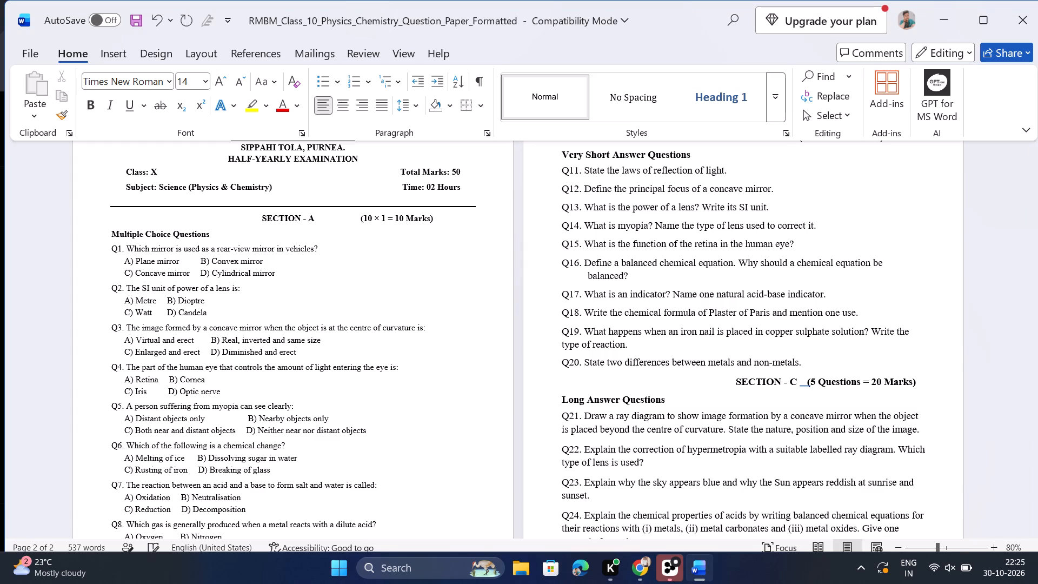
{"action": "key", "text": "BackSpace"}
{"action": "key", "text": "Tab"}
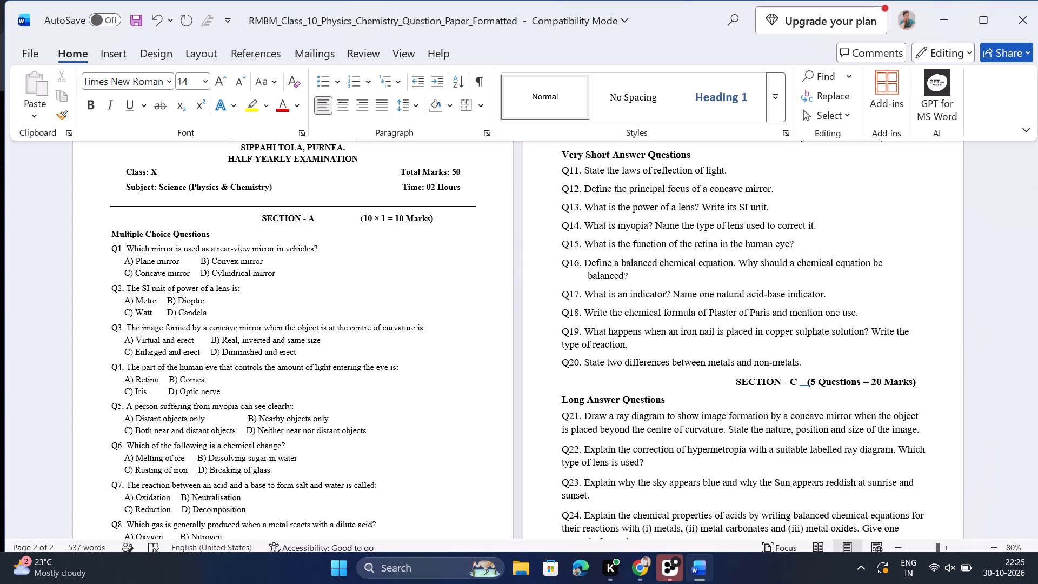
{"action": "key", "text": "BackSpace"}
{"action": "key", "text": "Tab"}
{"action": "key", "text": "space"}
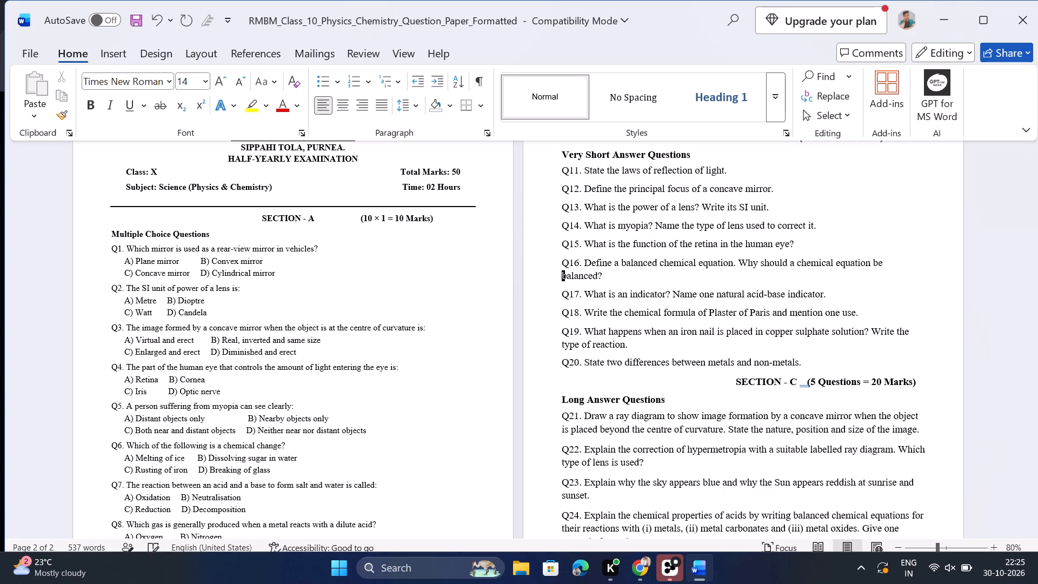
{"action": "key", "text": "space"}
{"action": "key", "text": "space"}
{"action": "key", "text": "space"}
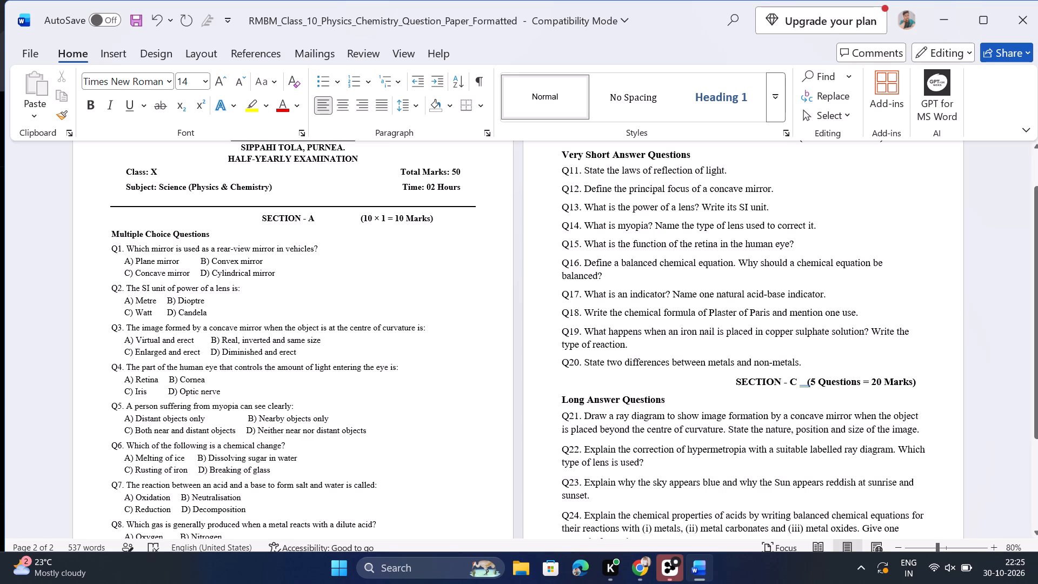
Indent the wrapped second line of Q16, "balanced?", by one tab stop beneath the question text.
{"action": "key", "text": "Right"}
{"action": "key", "text": "Right"}
{"action": "key", "text": "Left"}
{"action": "key", "text": "Left"}
{"action": "key", "text": "space"}
{"action": "key", "text": "space"}
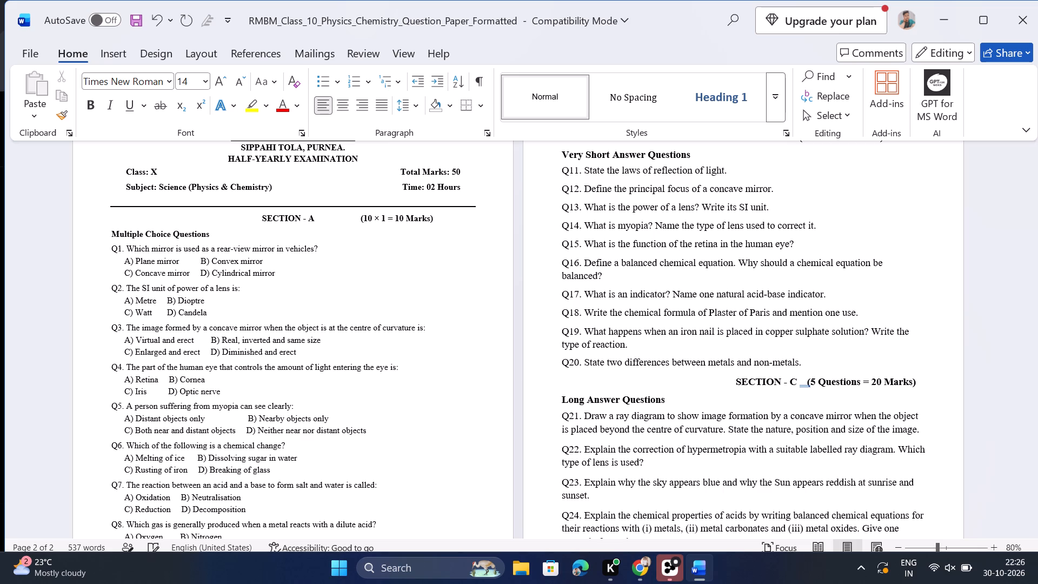
{"action": "key", "text": "Tab"}
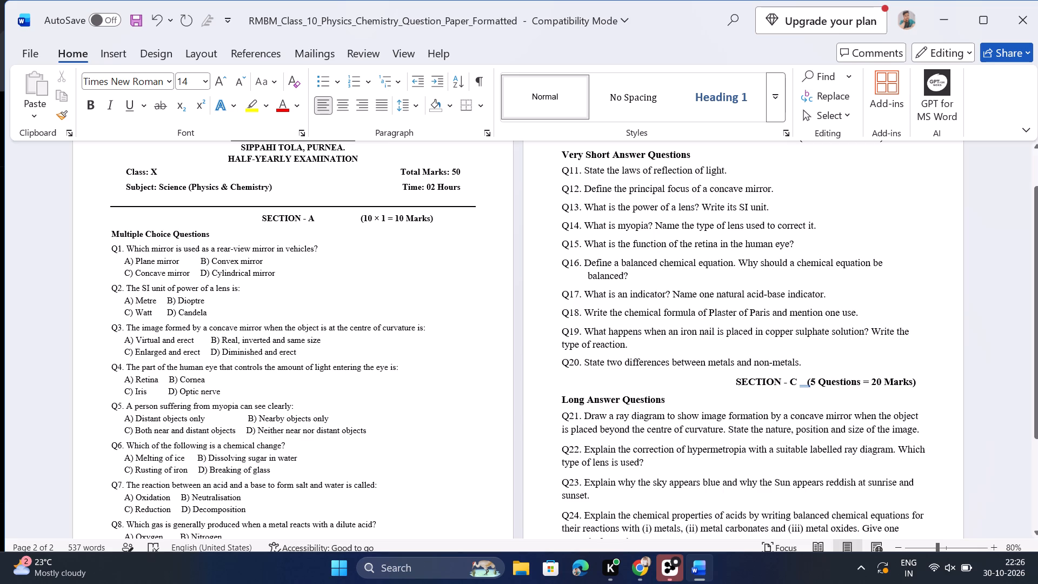
{"action": "left_click", "coordinate": [663, 278]}
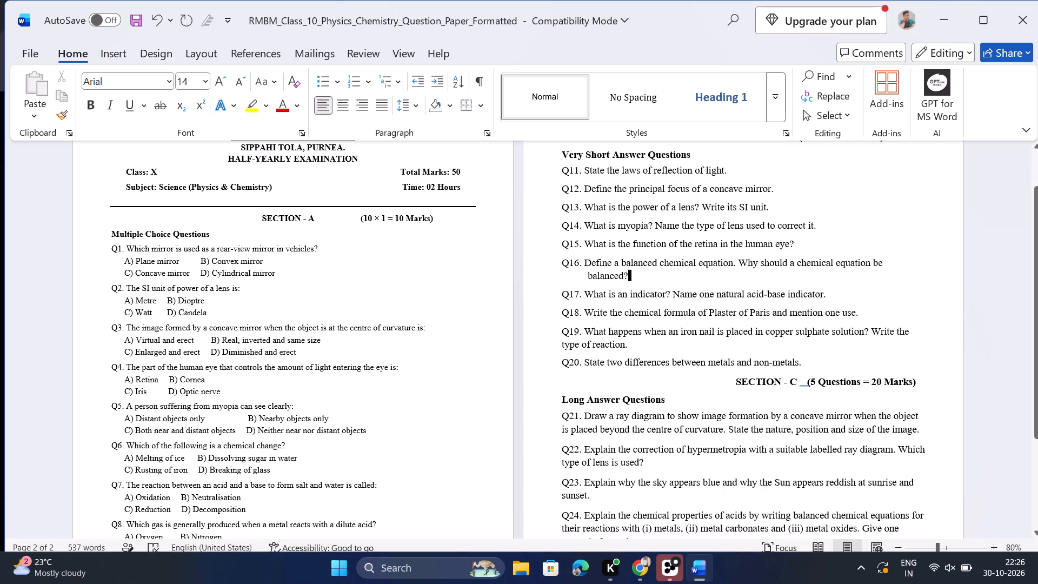
Indent the wrapped second line of Q19, "type of reaction.", by one tab stop beneath the question text.
{"action": "left_click", "coordinate": [560, 347]}
{"action": "key", "text": "Tab"}
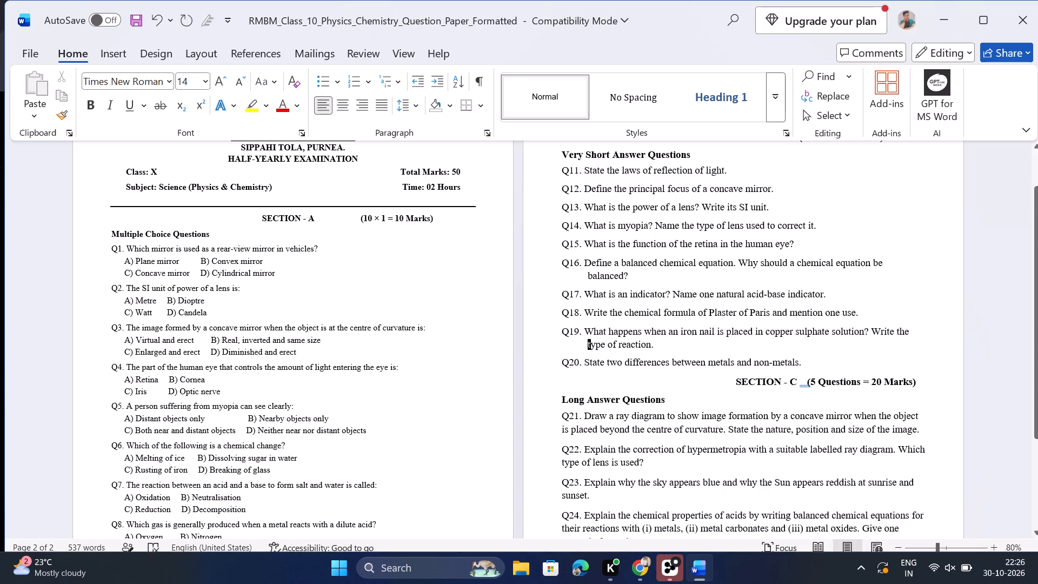
Indent the wrapped second lines of Q22, "type of lens is used?", and Q23, "sunset.", by one tab stop each.
{"action": "scroll", "coordinate": [657, 380], "scroll_direction": "down", "scroll_amount": 1}
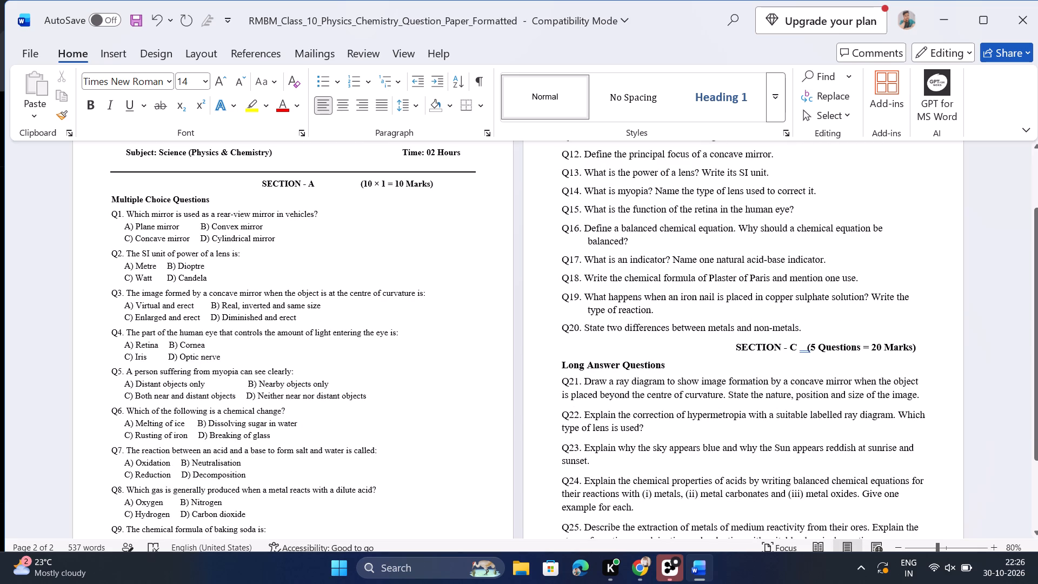
{"action": "left_click", "coordinate": [557, 429]}
{"action": "key", "text": "Tab"}
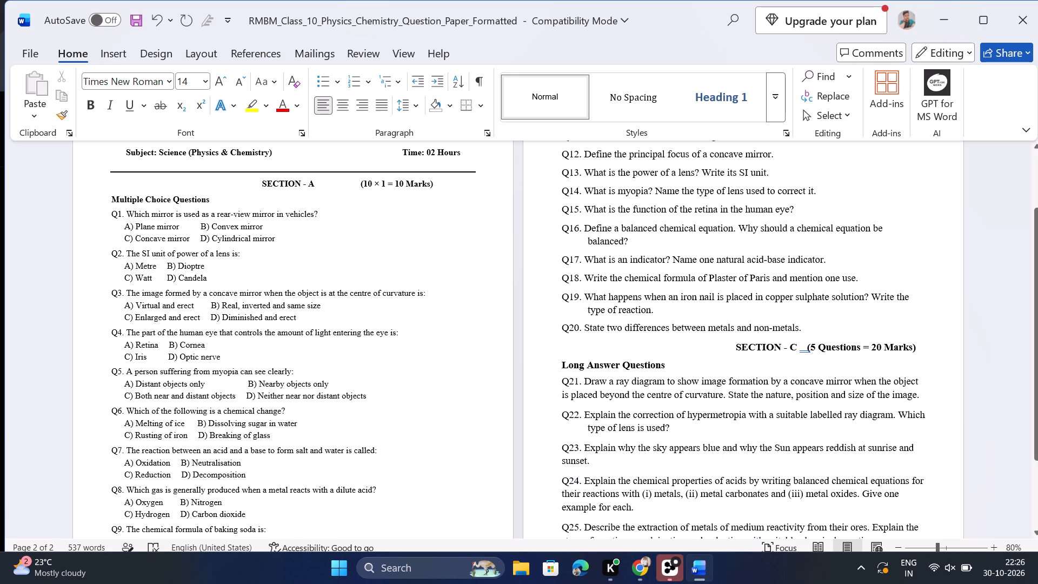
{"action": "left_click", "coordinate": [557, 463]}
{"action": "key", "text": "Tab"}
Indent both wrapped lines of Q24, starting "their reactions with" and "example for each.", by one tab stop each.
{"action": "left_click", "coordinate": [558, 493]}
{"action": "key", "text": "Tab"}
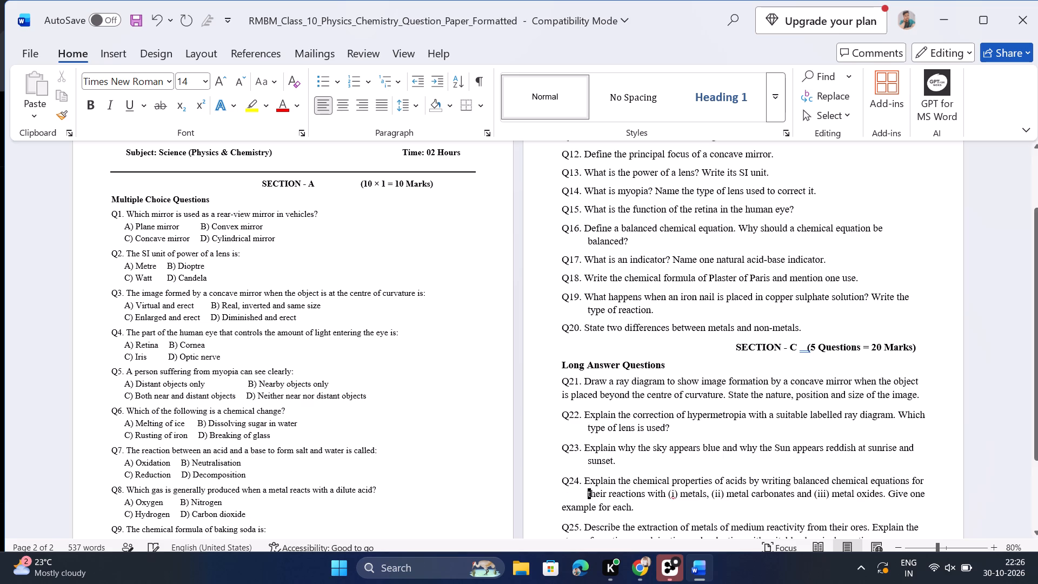
{"action": "left_click", "coordinate": [561, 505]}
{"action": "key", "text": "Tab"}
Indent both wrapped lines of Q21, starting "is placed beyond" and "image.", by one tab stop each.
{"action": "scroll", "coordinate": [688, 487], "scroll_direction": "down", "scroll_amount": 1}
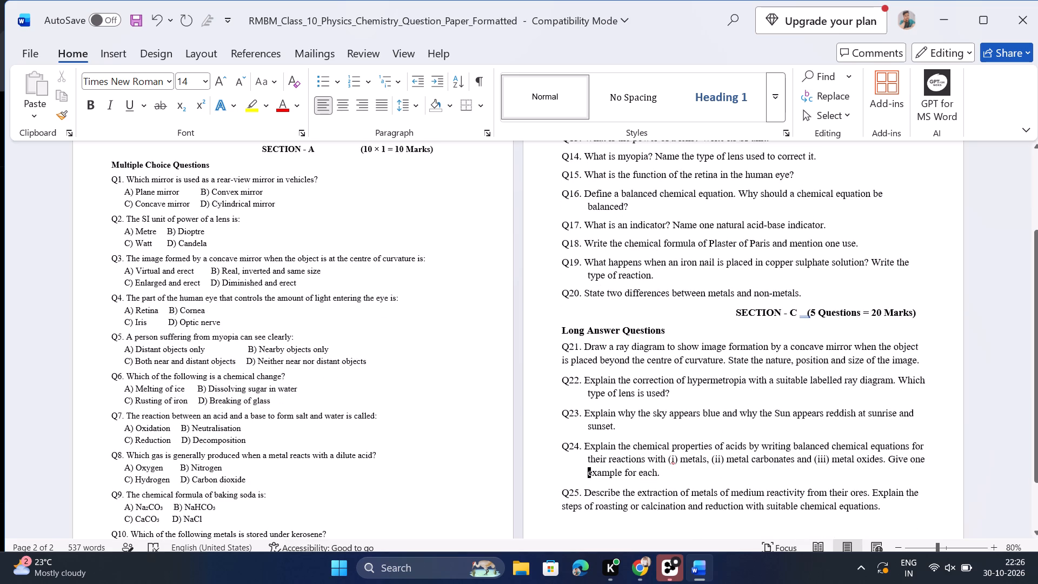
{"action": "left_click", "coordinate": [556, 362]}
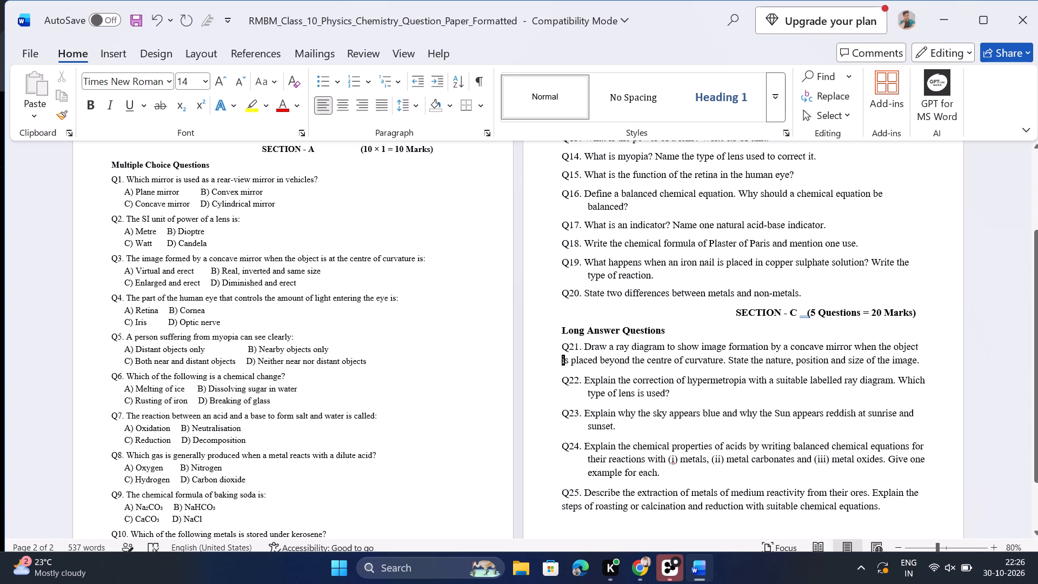
{"action": "key", "text": "Tab"}
{"action": "left_click", "coordinate": [560, 375]}
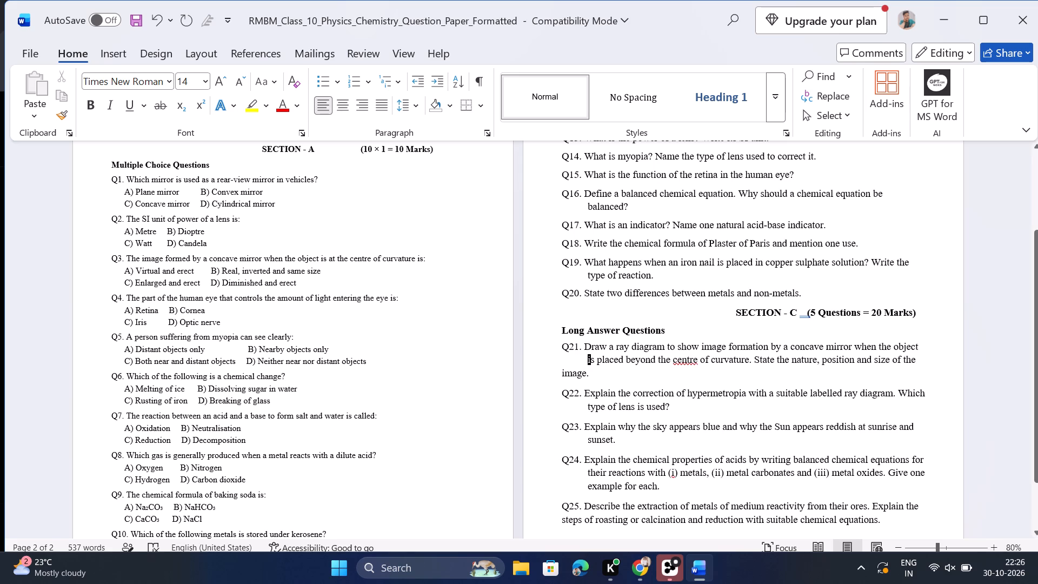
{"action": "key", "text": "Tab"}
Indent the wrapped second line of Q25, "steps of roasting or calcination", by one tab stop.
{"action": "scroll", "coordinate": [656, 444], "scroll_direction": "down", "scroll_amount": 1}
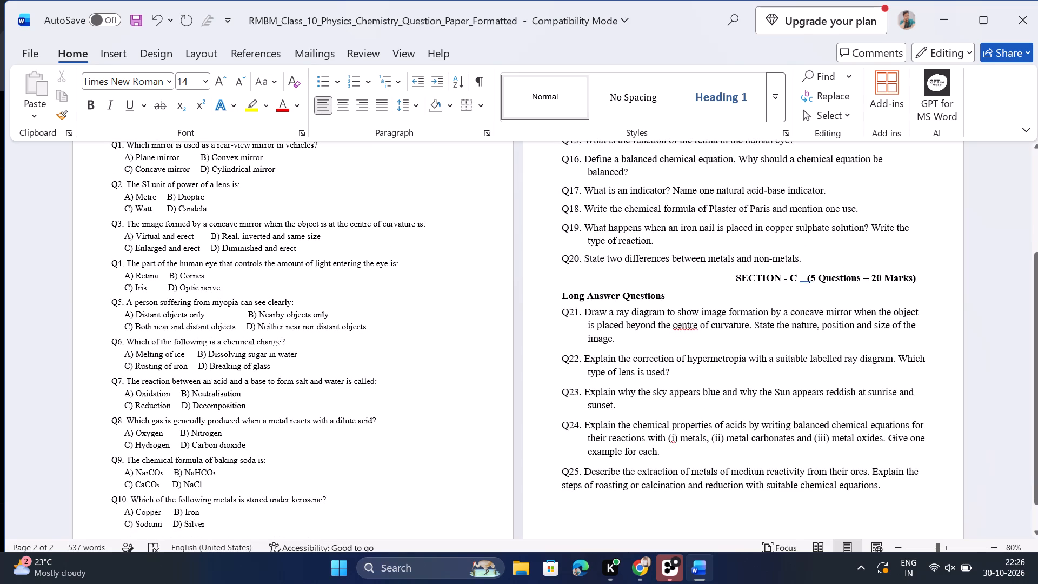
{"action": "left_click", "coordinate": [560, 487]}
{"action": "key", "text": "Tab"}
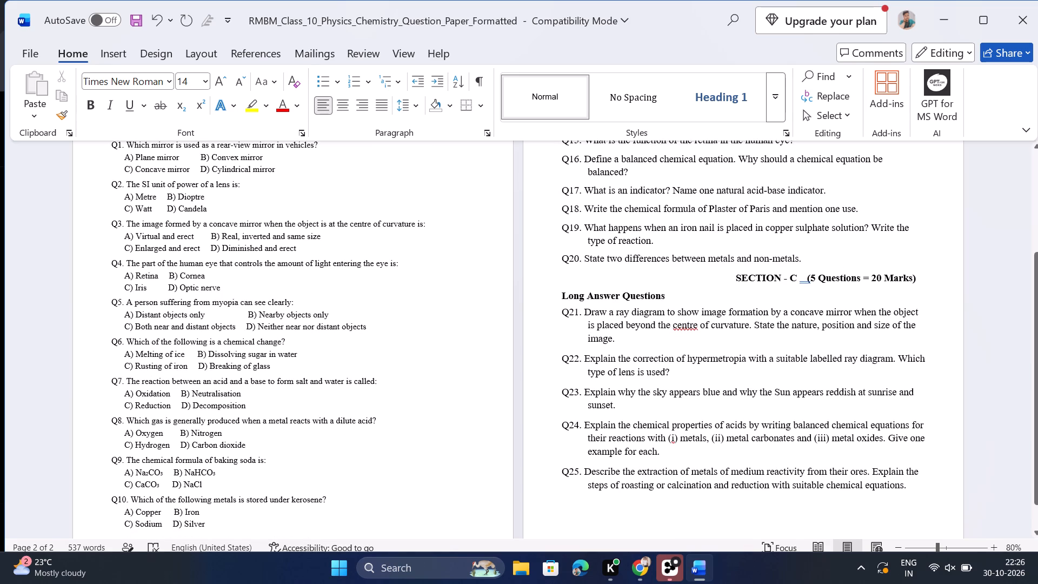
Shift the "SECTION - B" heading text left by removing twelve of the spaces in front of it.
{"action": "scroll", "coordinate": [741, 341], "scroll_direction": "up", "scroll_amount": 2}
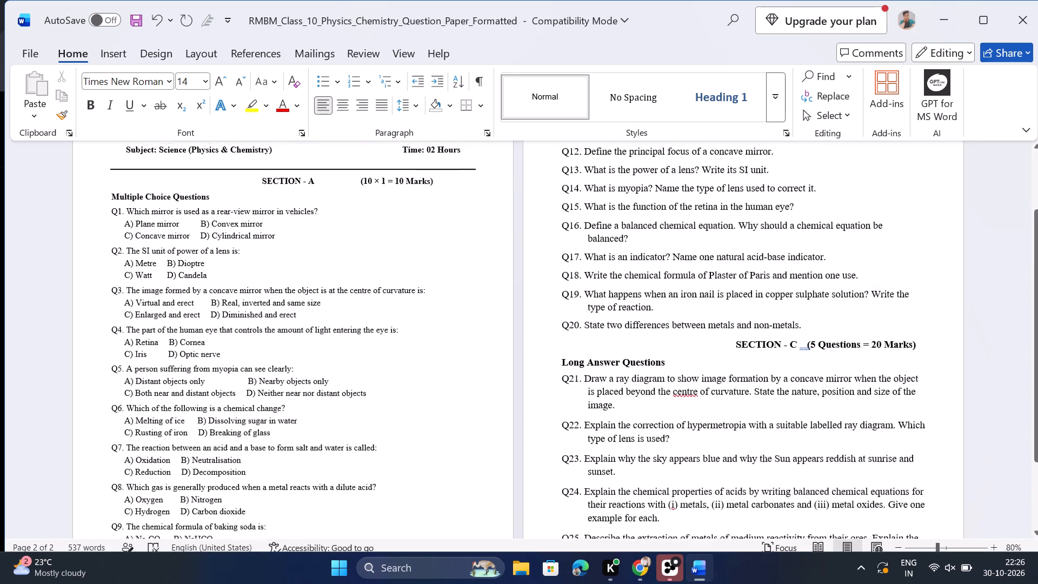
{"action": "scroll", "coordinate": [722, 400], "scroll_direction": "up", "scroll_amount": 4}
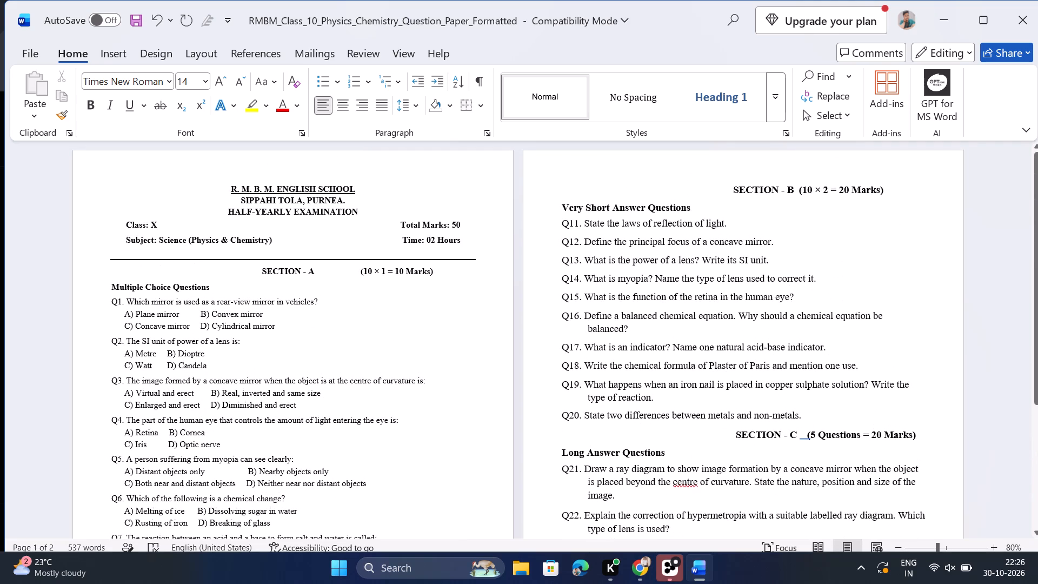
{"action": "left_click", "coordinate": [732, 186]}
{"action": "key", "text": "BackSpace"}
{"action": "key", "text": "BackSpace"}
{"action": "key", "text": "BackSpace"}
{"action": "key", "text": "BackSpace"}
{"action": "key", "text": "BackSpace"}
{"action": "key", "text": "BackSpace"}
{"action": "key", "text": "BackSpace"}
{"action": "key", "text": "BackSpace"}
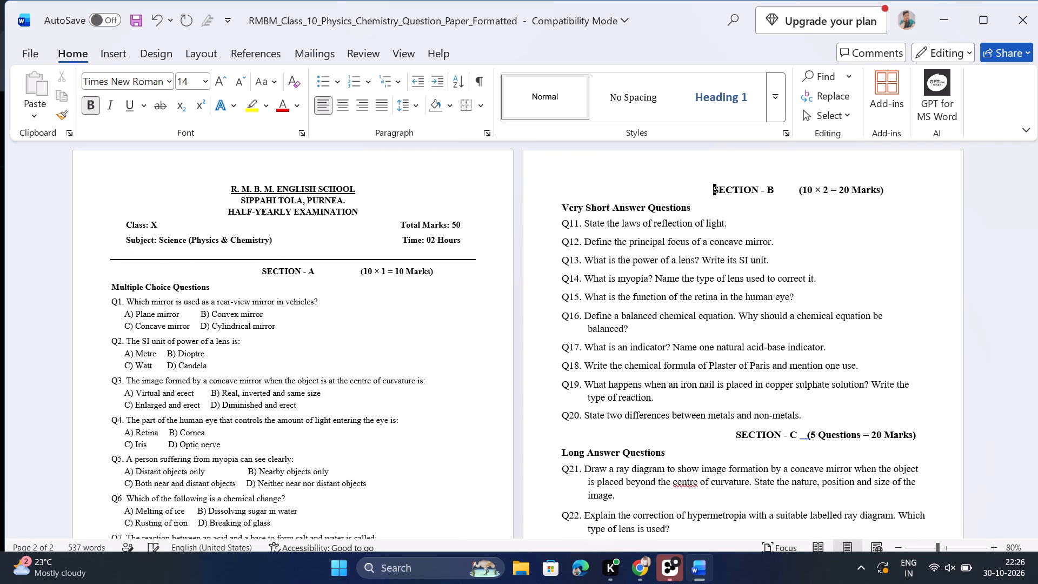
{"action": "key", "text": "BackSpace"}
{"action": "key", "text": "BackSpace"}
{"action": "key", "text": "BackSpace"}
{"action": "key", "text": "BackSpace"}
Remove thirteen spaces in front of the "SECTION - C" heading so it starts in line with the "SECTION - B" heading.
{"action": "left_click", "coordinate": [728, 438]}
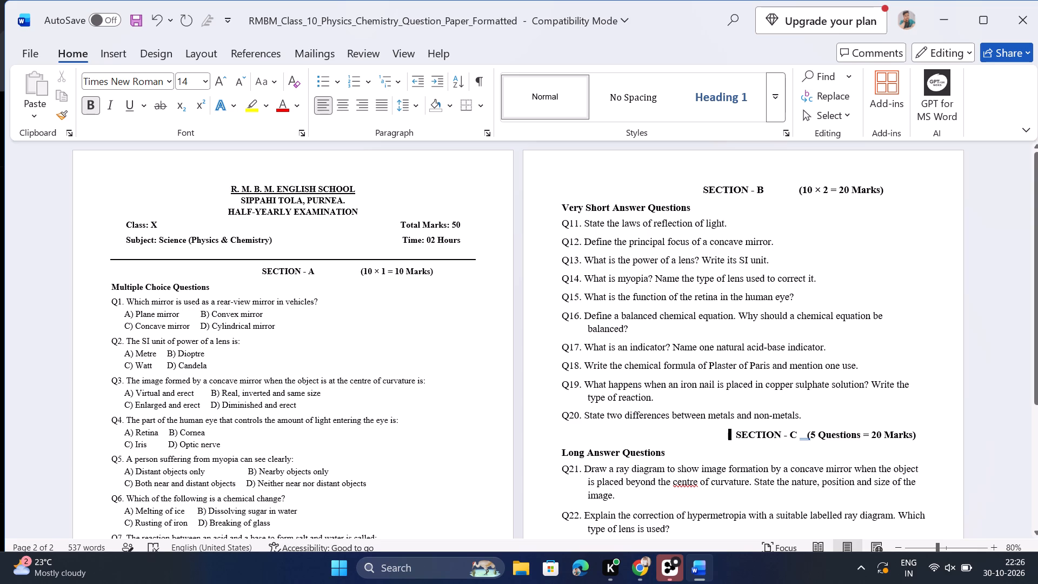
{"action": "key", "text": "BackSpace"}
{"action": "key", "text": "BackSpace"}
{"action": "key", "text": "BackSpace"}
{"action": "key", "text": "BackSpace"}
{"action": "key", "text": "BackSpace"}
{"action": "key", "text": "BackSpace"}
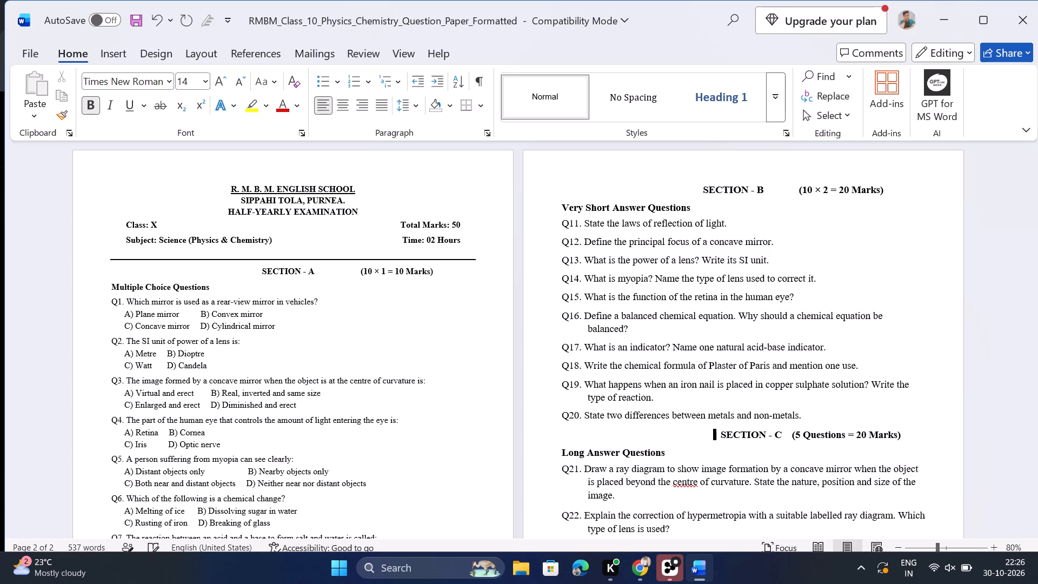
{"action": "key", "text": "BackSpace"}
{"action": "key", "text": "BackSpace"}
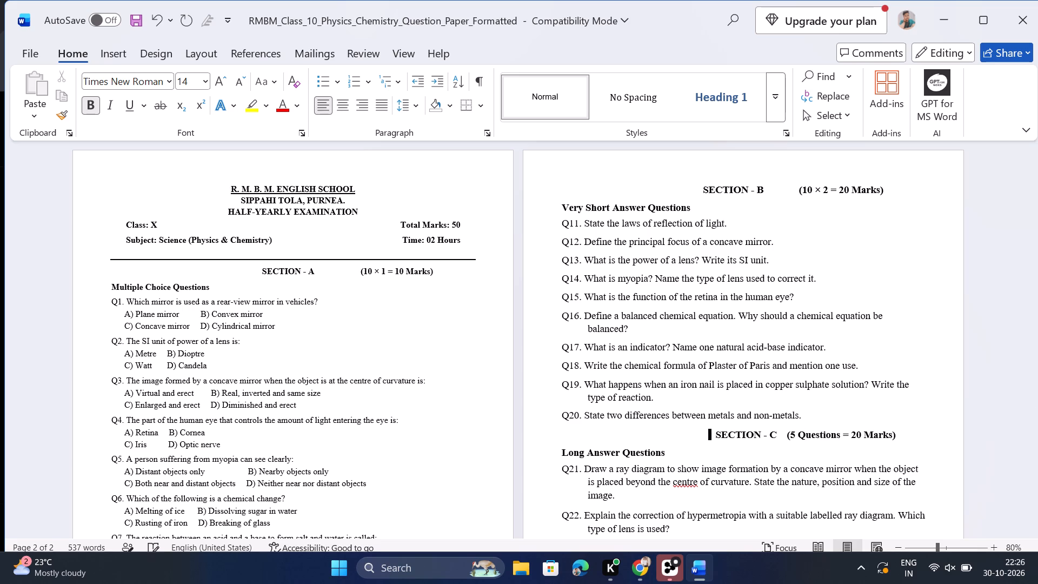
{"action": "key", "text": "BackSpace"}
{"action": "key", "text": "BackSpace"}
{"action": "key", "text": "BackSpace"}
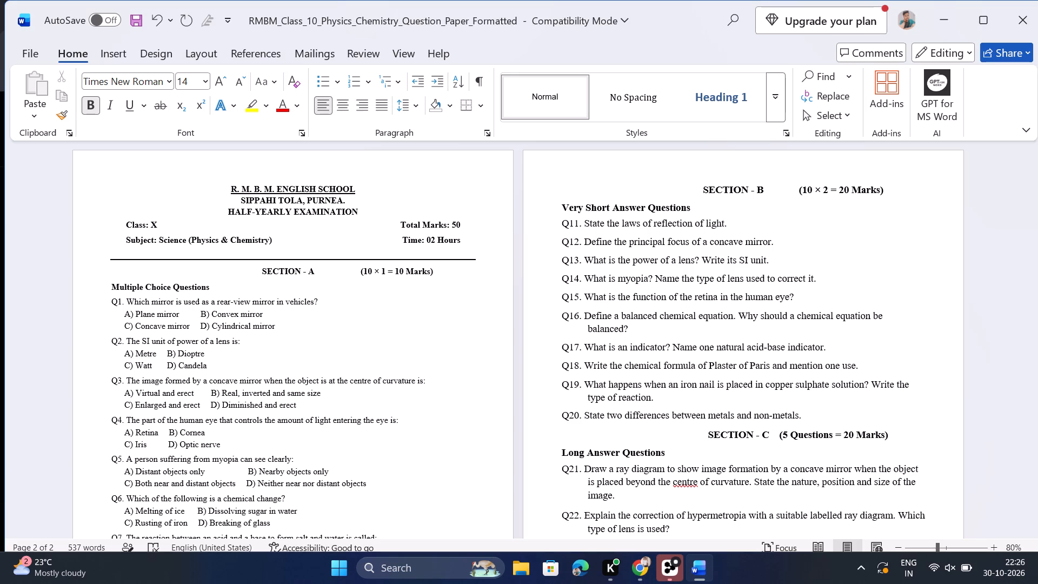
{"action": "key", "text": "BackSpace"}
{"action": "key", "text": "BackSpace"}
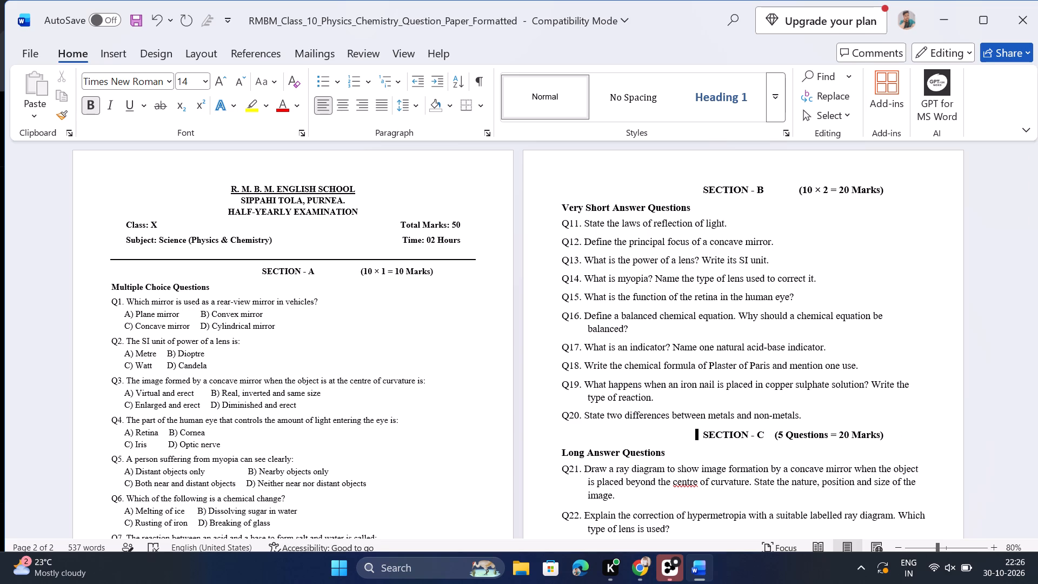
Widen the gap between "SECTION - C" and "(5 Questions = 20 Marks)" by four spaces.
{"action": "left_click", "coordinate": [769, 432]}
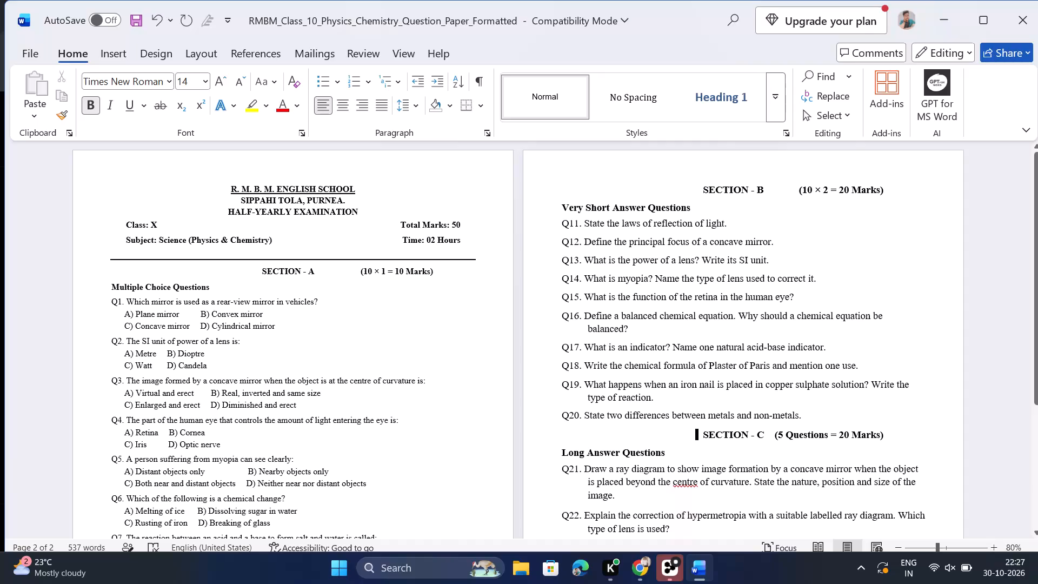
{"action": "key", "text": "space"}
{"action": "key", "text": "space"}
{"action": "key", "text": "space"}
{"action": "key", "text": "space"}
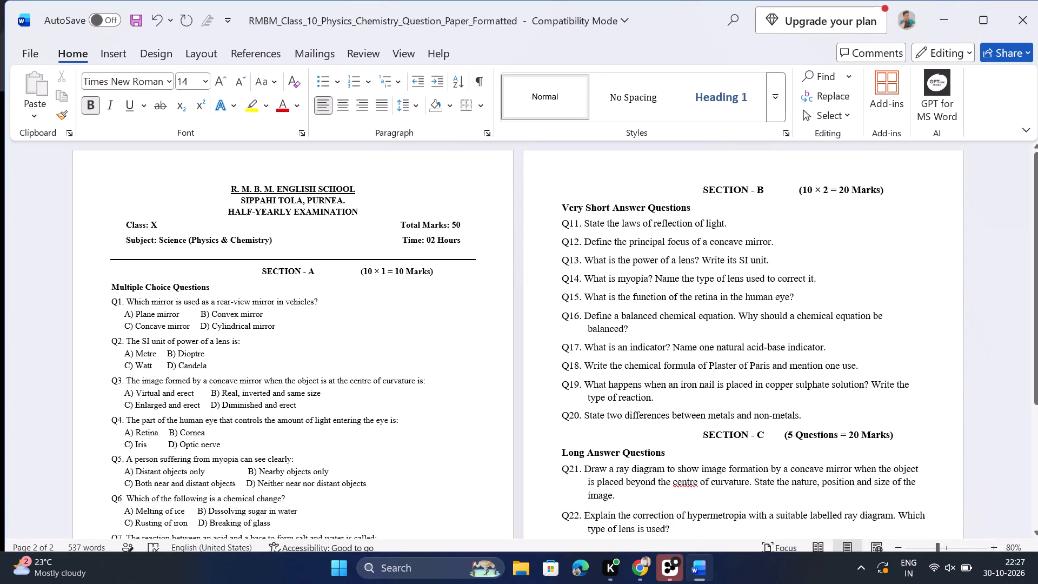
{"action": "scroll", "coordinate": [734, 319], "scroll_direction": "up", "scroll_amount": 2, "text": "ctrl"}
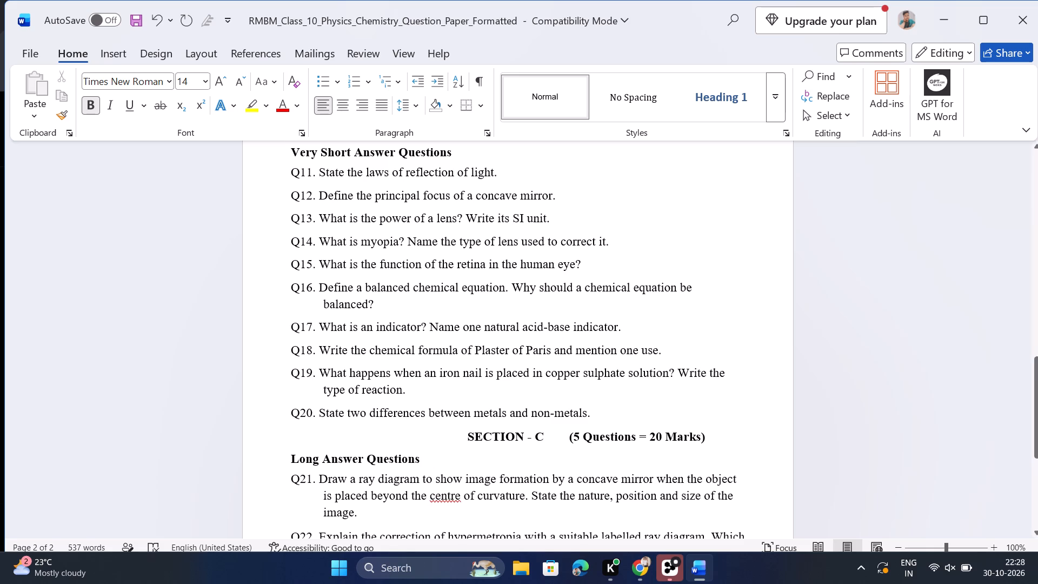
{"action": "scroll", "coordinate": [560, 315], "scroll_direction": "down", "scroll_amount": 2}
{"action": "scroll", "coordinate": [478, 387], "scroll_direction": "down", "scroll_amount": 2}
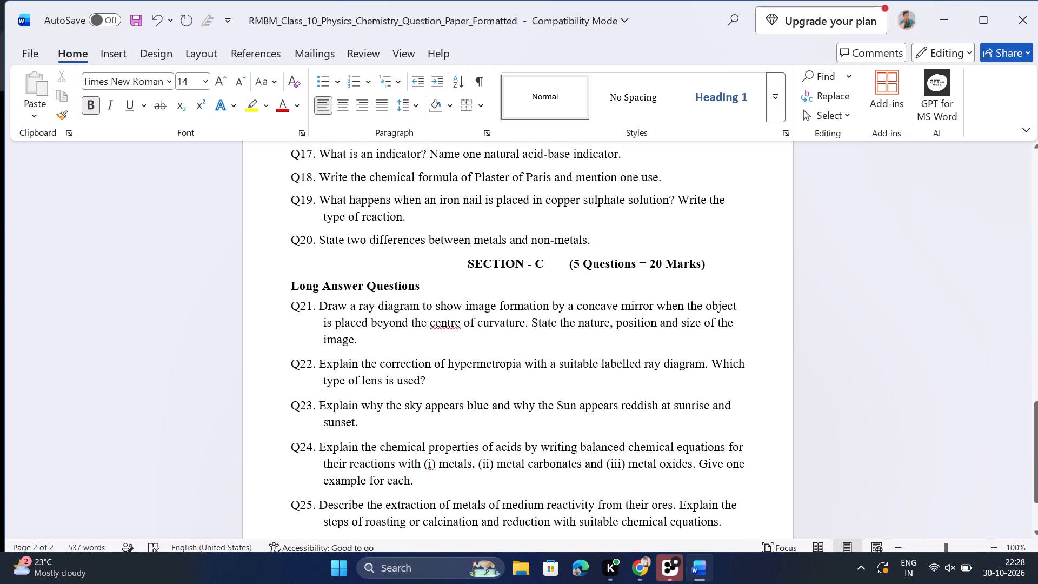
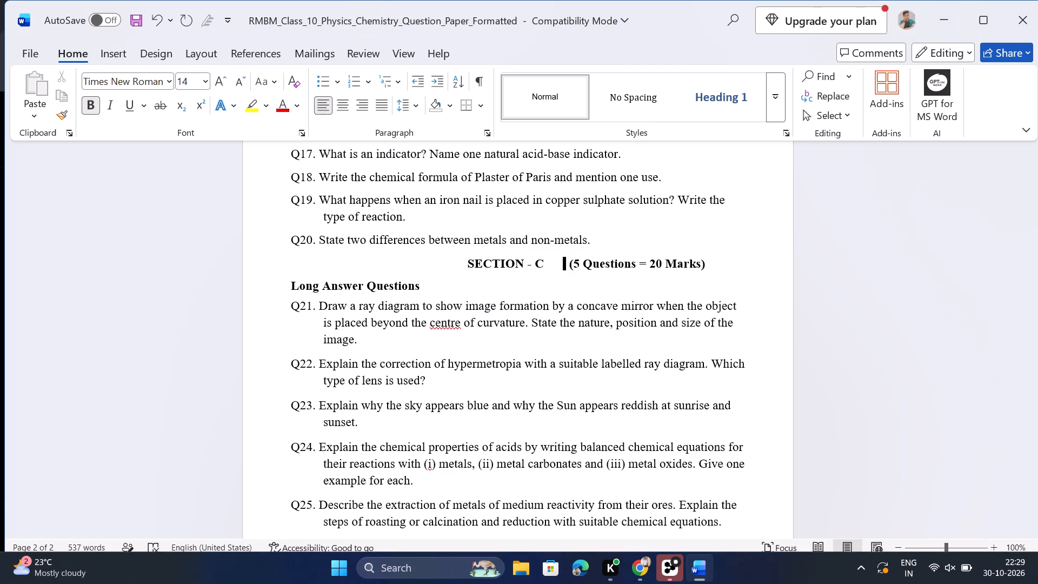
{"action": "scroll", "coordinate": [662, 370], "scroll_direction": "up", "scroll_amount": 5}
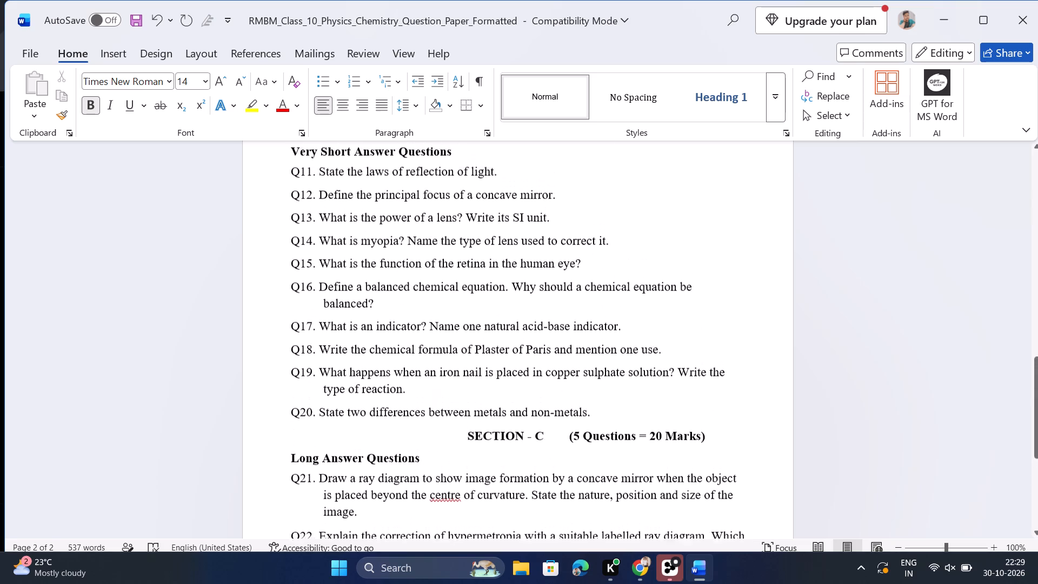
{"action": "scroll", "coordinate": [638, 403], "scroll_direction": "up", "scroll_amount": 2}
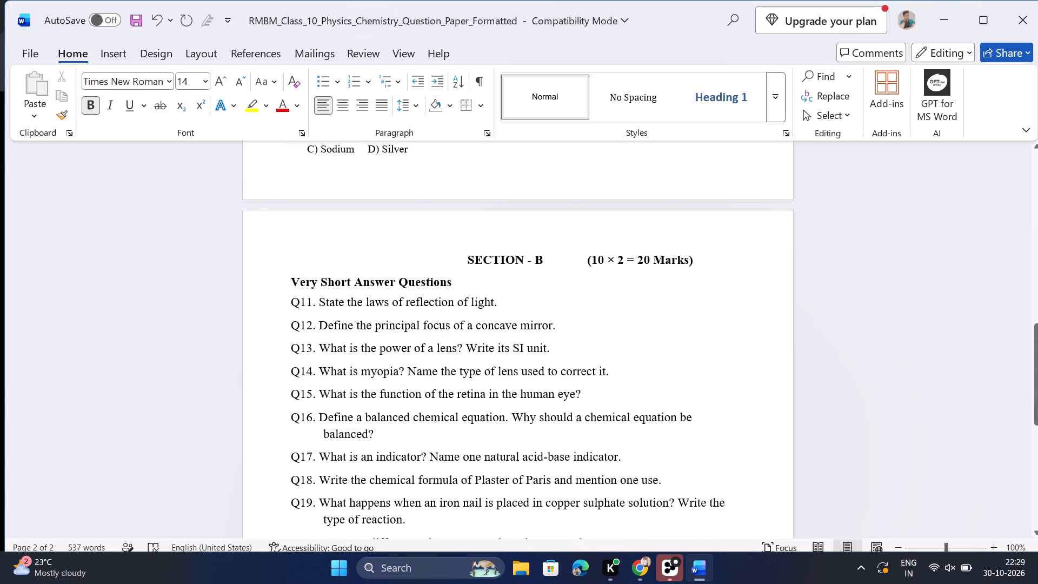
{"action": "scroll", "coordinate": [607, 389], "scroll_direction": "up", "scroll_amount": 4}
{"action": "scroll", "coordinate": [591, 429], "scroll_direction": "up", "scroll_amount": 10}
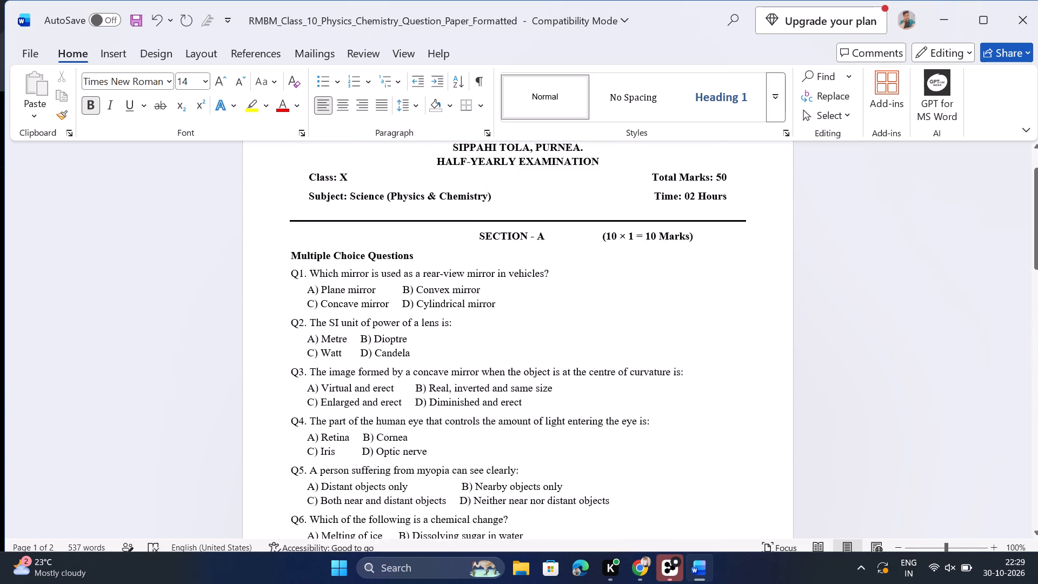
{"action": "scroll", "coordinate": [604, 408], "scroll_direction": "down", "scroll_amount": 4}
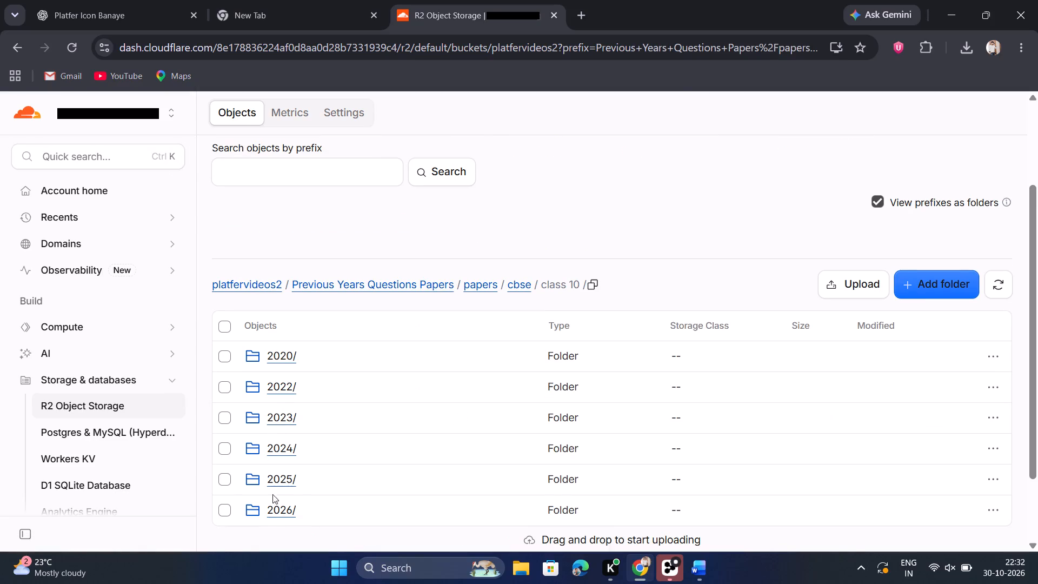
{"action": "left_click", "coordinate": [281, 509]}
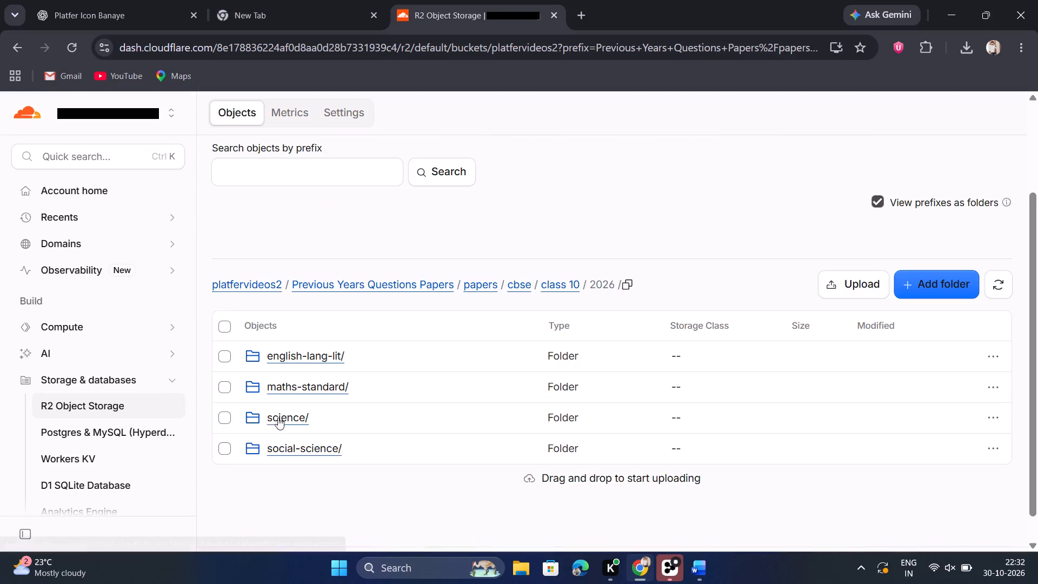
{"action": "left_click", "coordinate": [278, 416]}
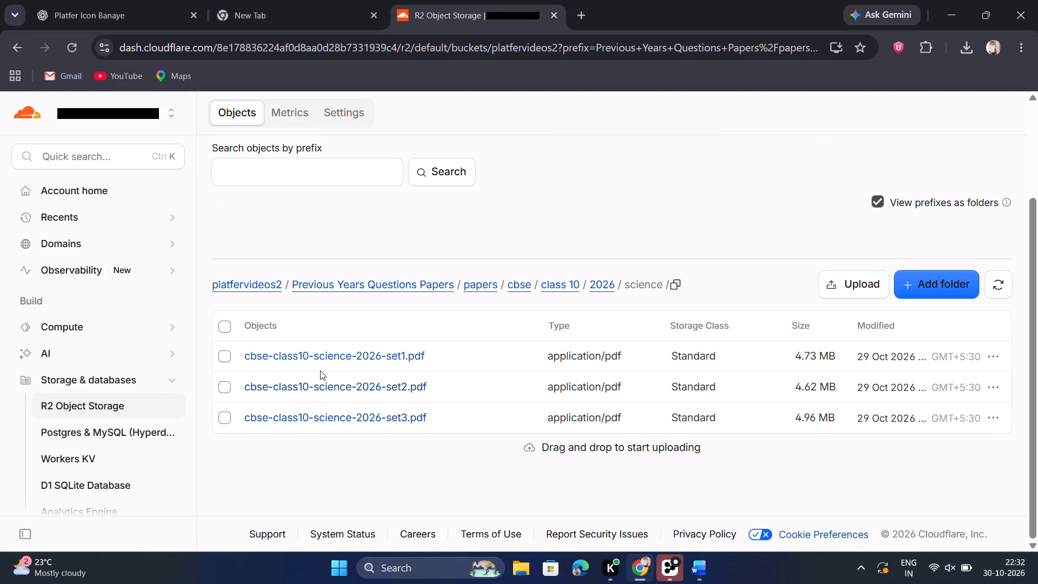
Copy the public development URL of cbse-class10-science-2026-set1.pdf and open it in a new browser tab.
{"action": "left_click", "coordinate": [339, 357]}
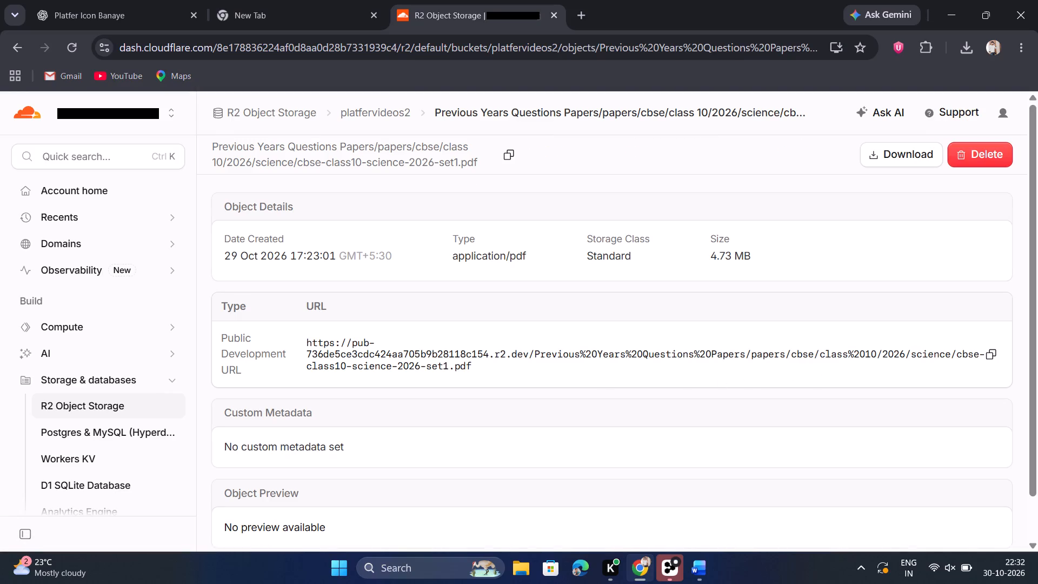
{"action": "left_click", "coordinate": [992, 353]}
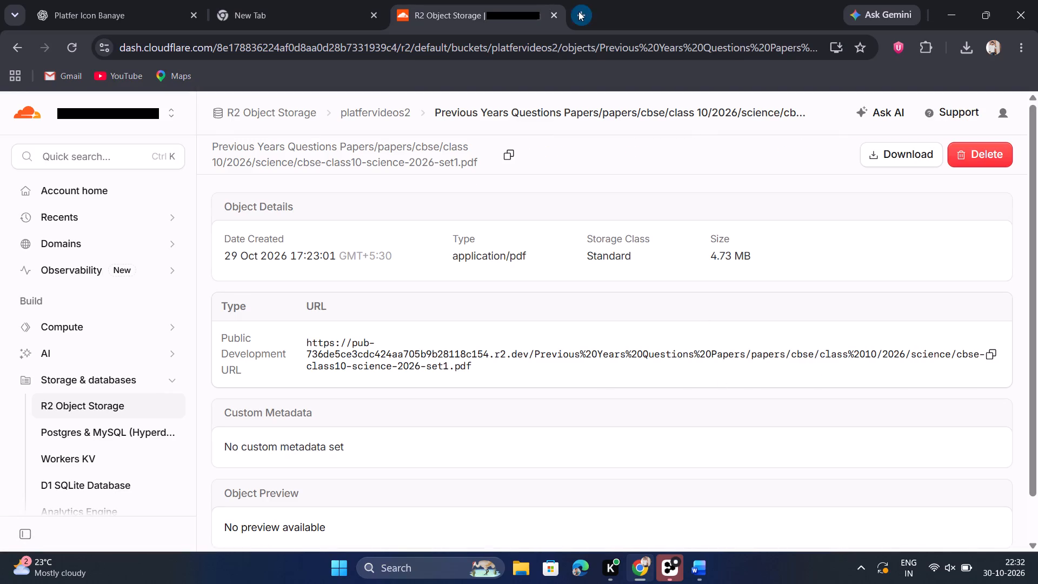
{"action": "left_click", "coordinate": [578, 11]}
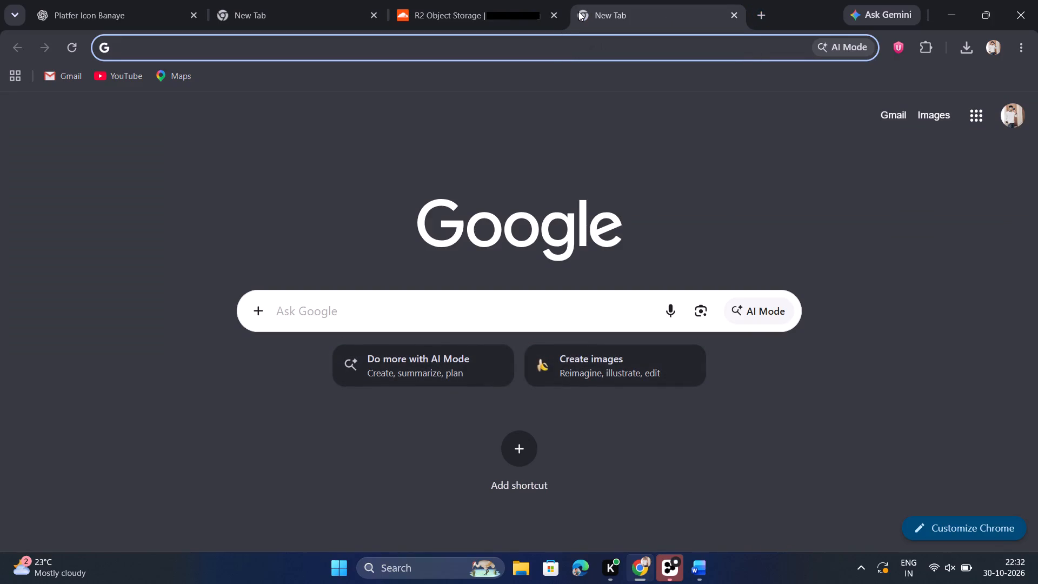
{"action": "key", "text": "ctrl+v"}
{"action": "key", "text": "Return"}
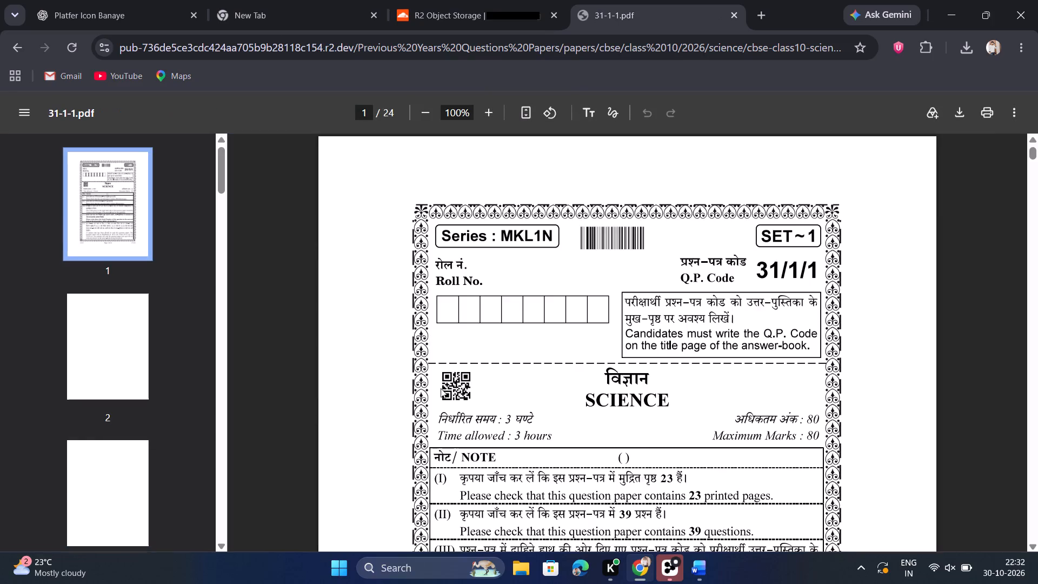
{"action": "scroll", "coordinate": [441, 388], "scroll_direction": "down", "scroll_amount": 1}
{"action": "scroll", "coordinate": [441, 388], "scroll_direction": "up", "scroll_amount": 2}
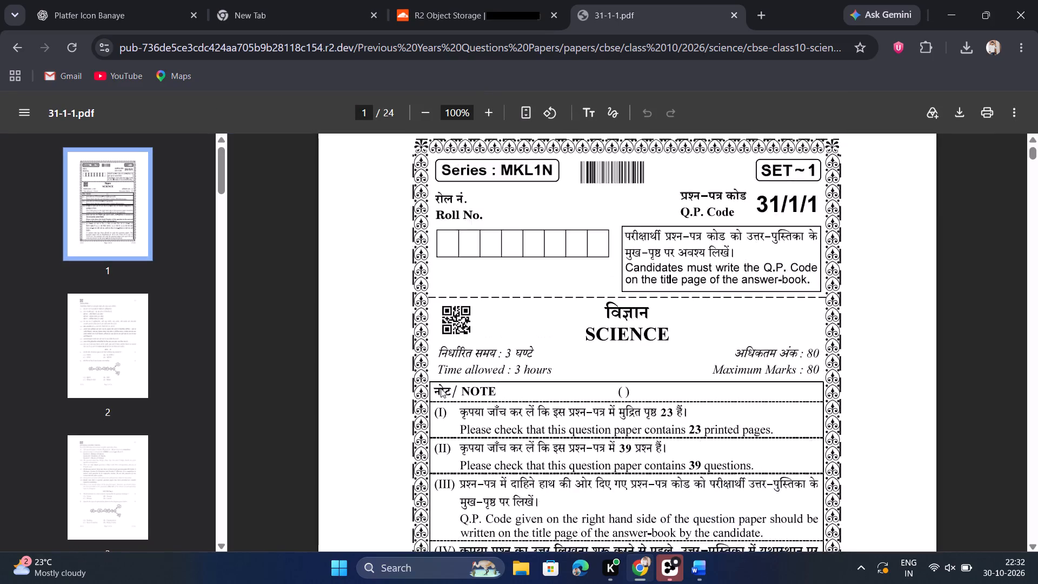
{"action": "scroll", "coordinate": [441, 388], "scroll_direction": "down", "scroll_amount": 7}
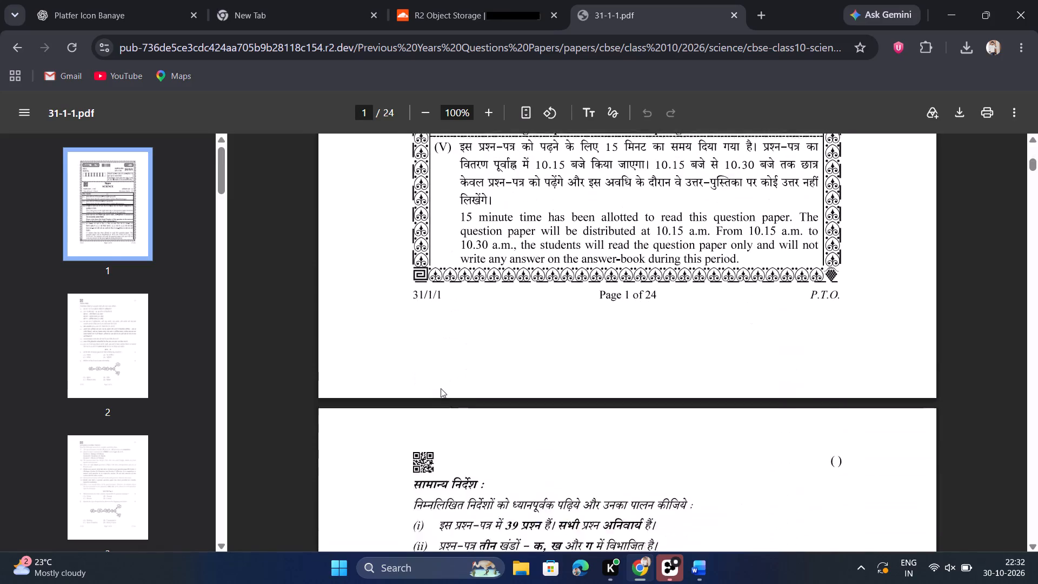
{"action": "scroll", "coordinate": [441, 388], "scroll_direction": "down", "scroll_amount": 5}
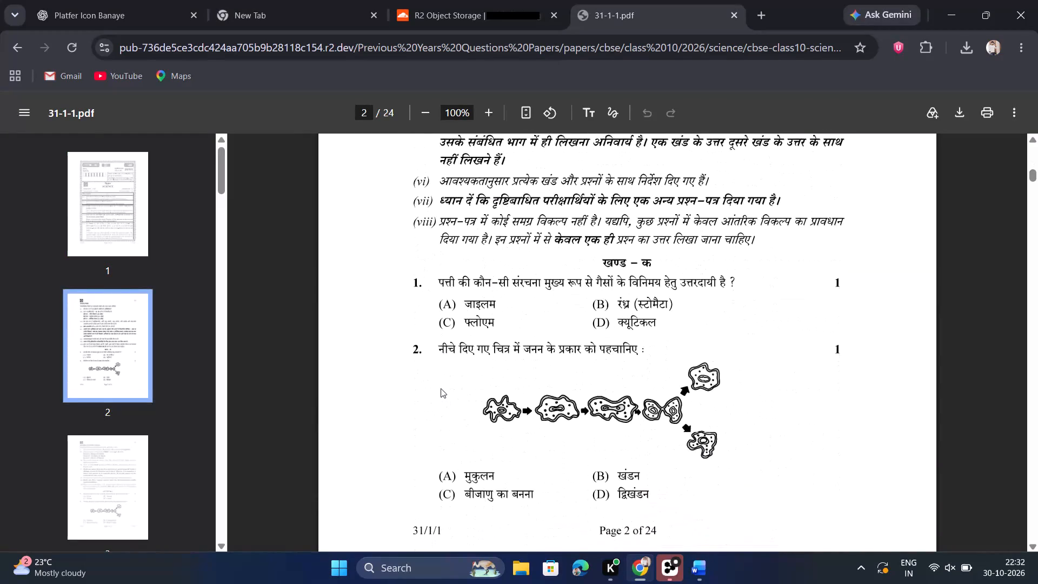
{"action": "scroll", "coordinate": [441, 388], "scroll_direction": "down", "scroll_amount": 3}
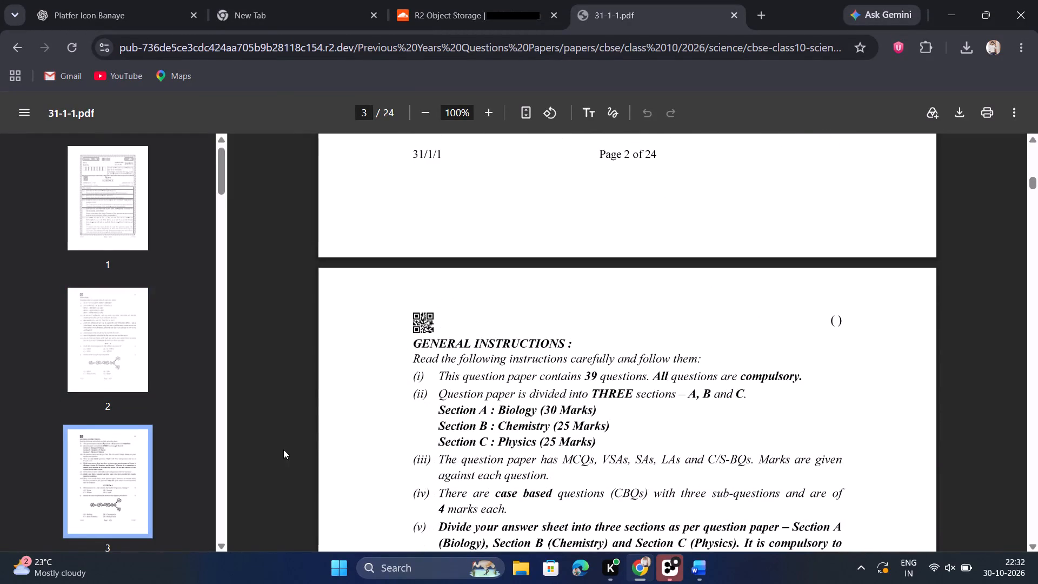
{"action": "scroll", "coordinate": [441, 471], "scroll_direction": "down", "scroll_amount": 4}
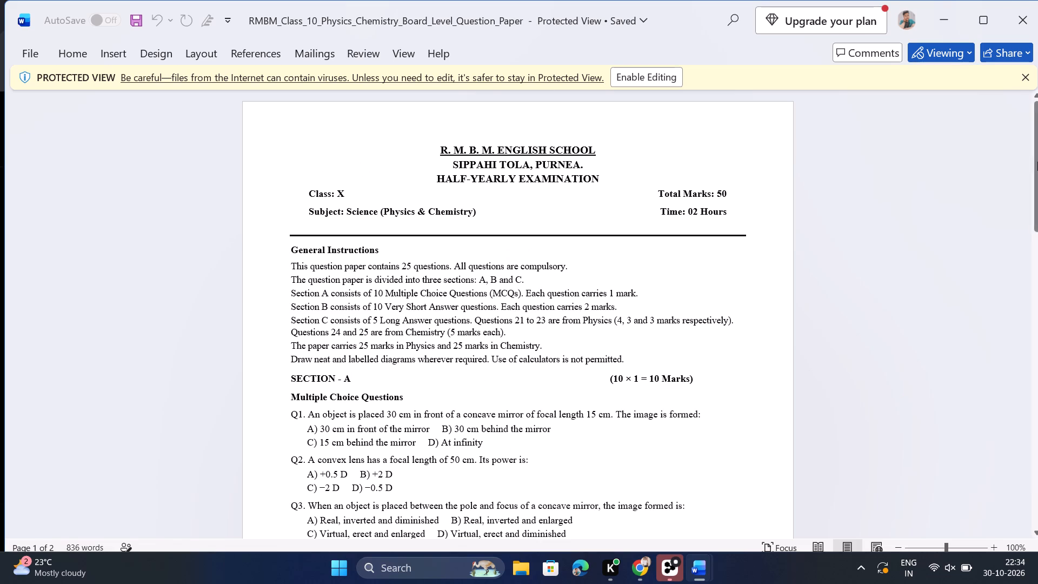
{"action": "left_click", "coordinate": [661, 77]}
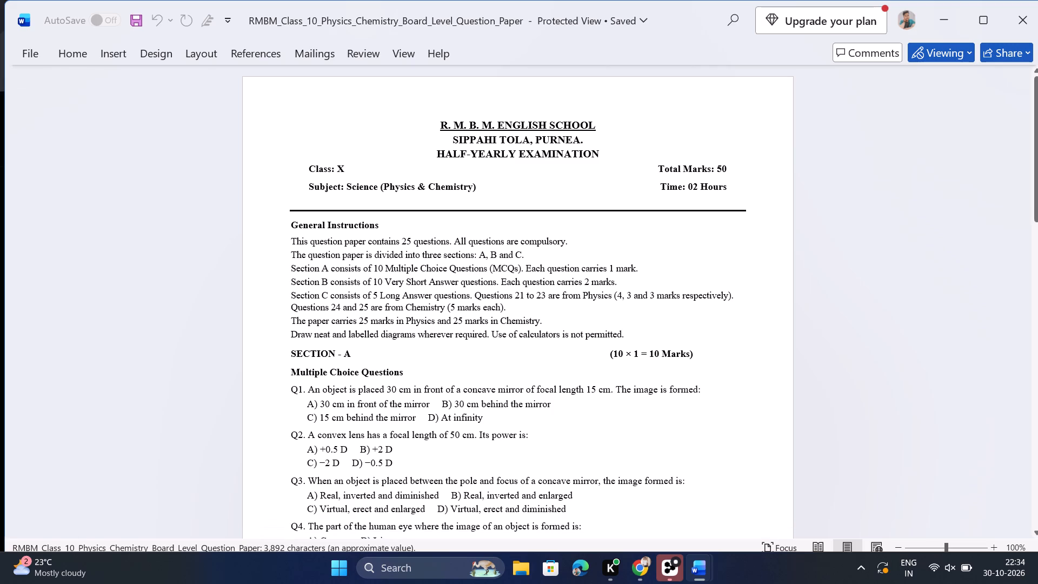
Insert spaces before the "SECTION - A" heading to shift it to about the centre of its line.
{"action": "scroll", "coordinate": [569, 354], "scroll_direction": "right", "scroll_amount": 1}
{"action": "scroll", "coordinate": [569, 354], "scroll_direction": "up", "scroll_amount": 1, "text": "ctrl"}
{"action": "scroll", "coordinate": [569, 354], "scroll_direction": "right", "scroll_amount": 1, "text": "ctrl"}
{"action": "scroll", "coordinate": [569, 354], "scroll_direction": "up", "scroll_amount": 1, "text": "ctrl"}
{"action": "scroll", "coordinate": [569, 354], "scroll_direction": "right", "scroll_amount": 1, "text": "ctrl"}
{"action": "scroll", "coordinate": [569, 354], "scroll_direction": "up", "scroll_amount": 4, "text": "ctrl"}
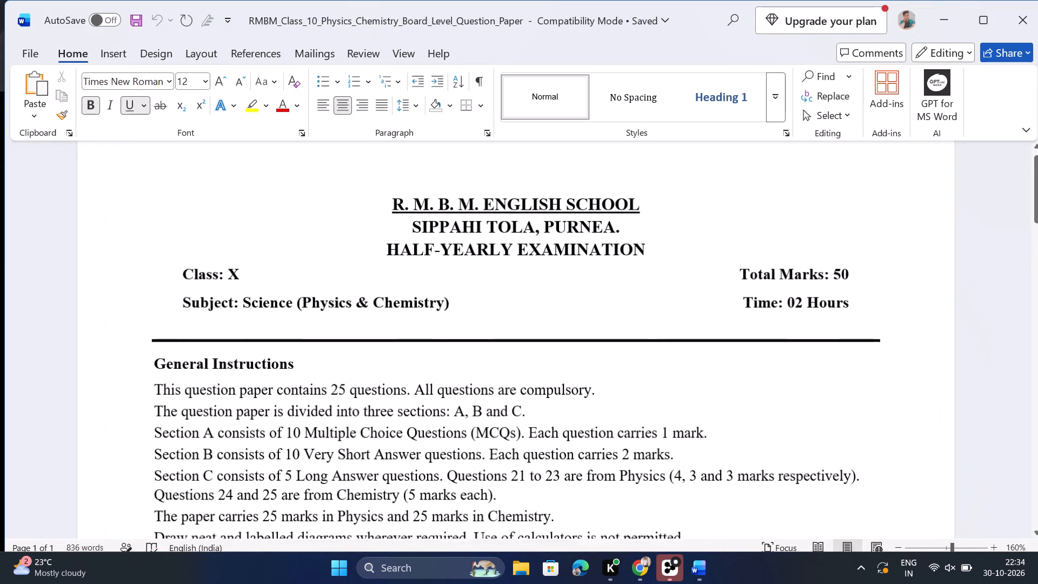
{"action": "scroll", "coordinate": [595, 421], "scroll_direction": "down", "scroll_amount": 5}
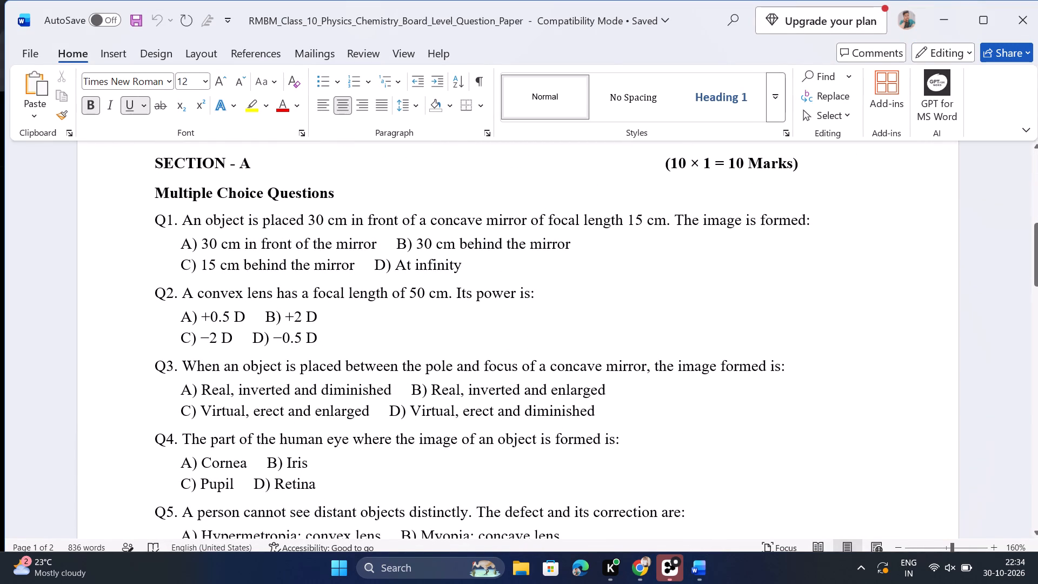
{"action": "left_click", "coordinate": [154, 165]}
{"action": "key", "text": "space"}
{"action": "key", "text": "space"}
{"action": "key", "text": "space"}
{"action": "key", "text": "space"}
{"action": "key", "text": "space"}
{"action": "key", "text": "space"}
{"action": "key", "text": "space"}
{"action": "key", "text": "space"}
{"action": "key", "text": "space"}
{"action": "key", "text": "space"}
{"action": "key", "text": "space"}
{"action": "key", "text": "space"}
{"action": "key", "text": "space"}
{"action": "key", "text": "space"}
{"action": "key", "text": "space"}
{"action": "key", "text": "space"}
{"action": "key", "text": "space"}
{"action": "key", "text": "space"}
{"action": "key", "text": "space"}
{"action": "key", "text": "space"}
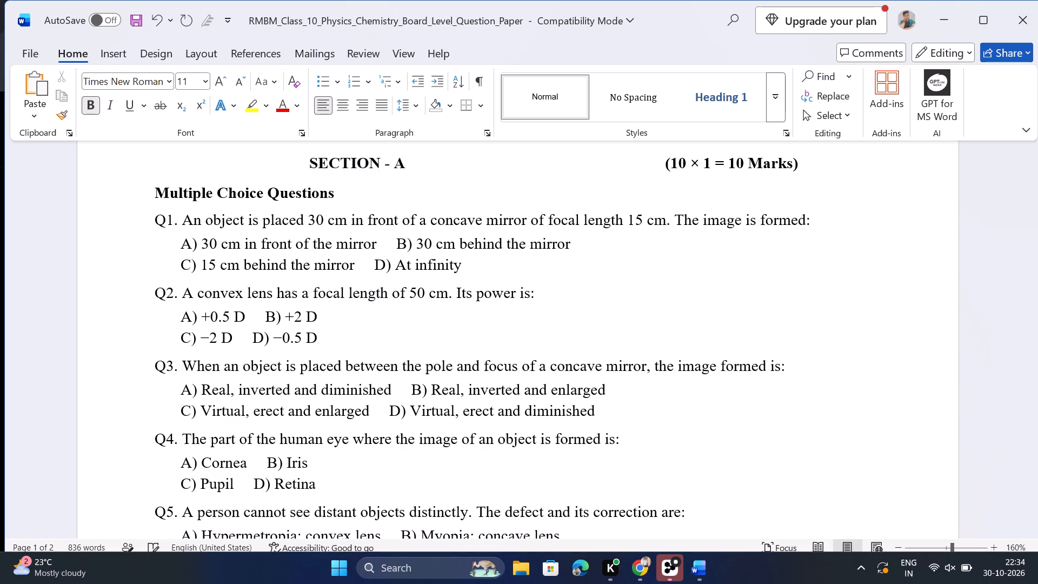
{"action": "key", "text": "space"}
{"action": "key", "text": "space"}
{"action": "key", "text": "space"}
{"action": "key", "text": "space"}
{"action": "key", "text": "space"}
{"action": "key", "text": "space"}
{"action": "key", "text": "space"}
{"action": "key", "text": "space"}
{"action": "key", "text": "space"}
{"action": "key", "text": "space"}
{"action": "key", "text": "space"}
{"action": "key", "text": "space"}
{"action": "key", "text": "space"}
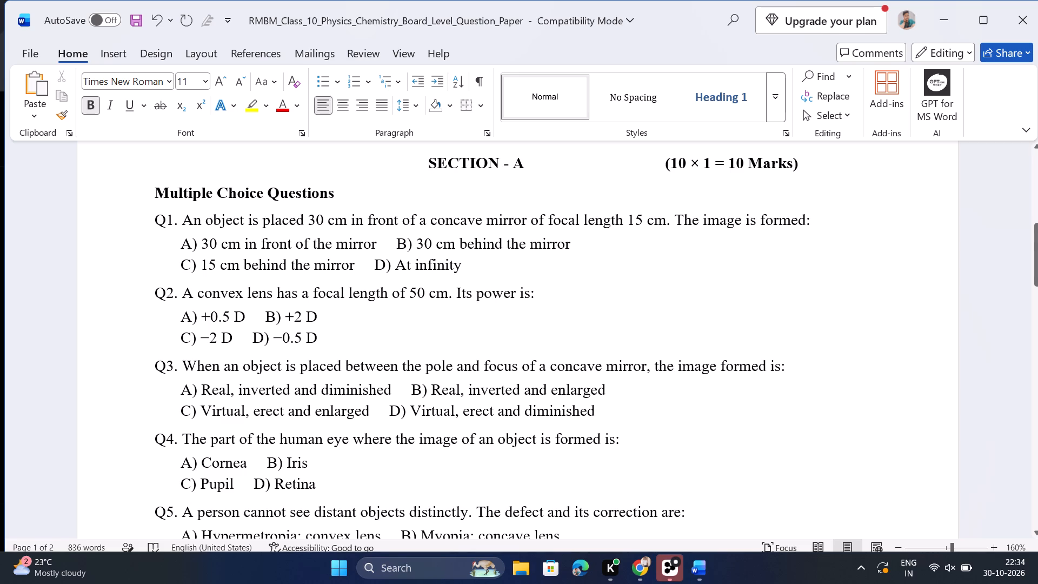
Add spaces before option D) Retina in Q4 so it lines up under option B).
{"action": "scroll", "coordinate": [565, 351], "scroll_direction": "down", "scroll_amount": 3}
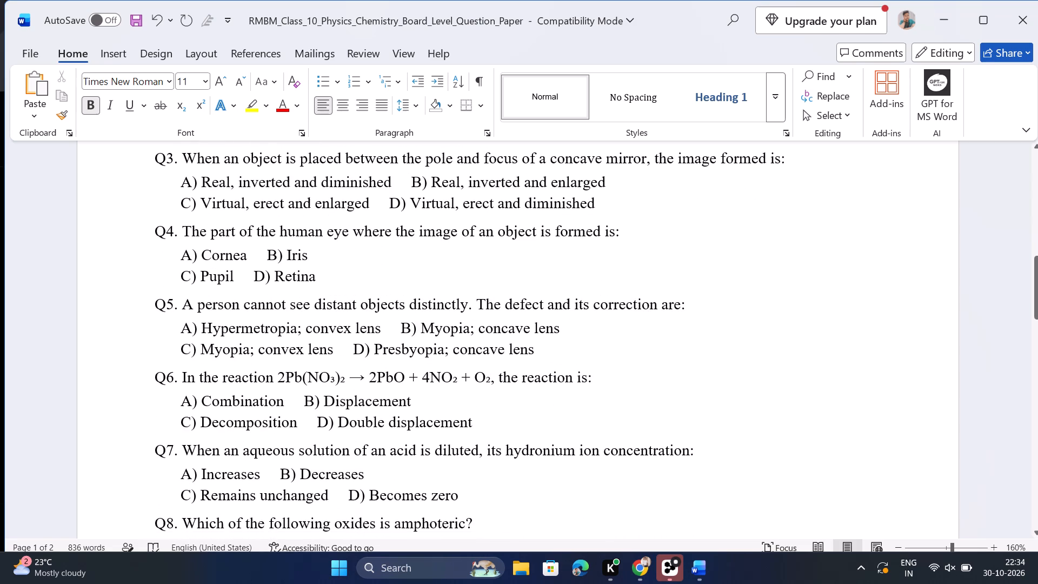
{"action": "scroll", "coordinate": [565, 351], "scroll_direction": "down", "scroll_amount": 1}
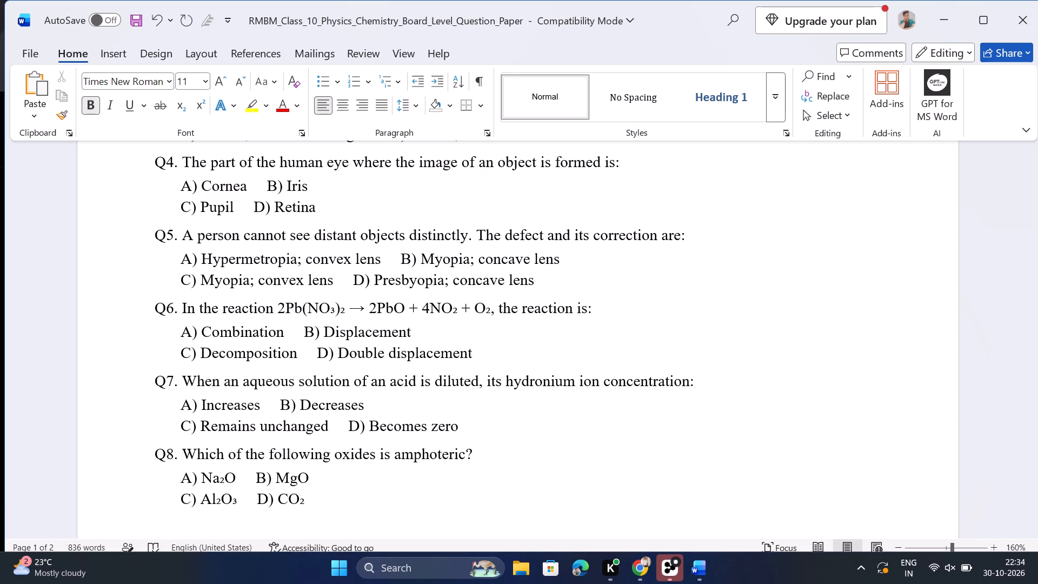
{"action": "left_click", "coordinate": [244, 203]}
{"action": "key", "text": "space"}
{"action": "key", "text": "space"}
{"action": "key", "text": "space"}
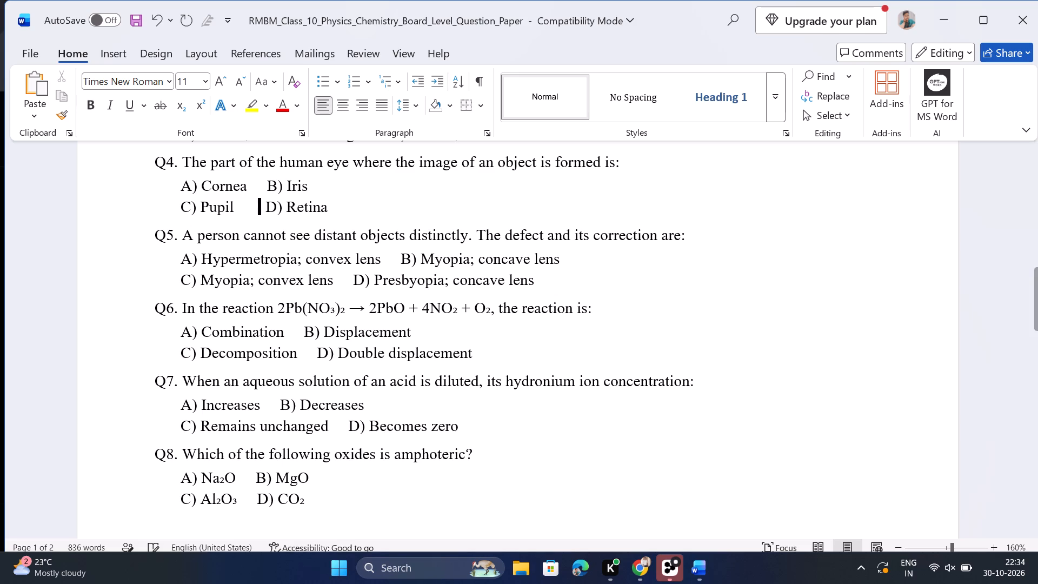
Add spaces before option D) Presbyopia; concave lens in Q5 so it lines up under option B).
{"action": "left_click", "coordinate": [350, 280]}
{"action": "key", "text": "space"}
{"action": "key", "text": "space"}
{"action": "key", "text": "space"}
{"action": "key", "text": "space"}
{"action": "key", "text": "space"}
{"action": "key", "text": "space"}
{"action": "key", "text": "space"}
{"action": "key", "text": "space"}
{"action": "key", "text": "space"}
{"action": "key", "text": "space"}
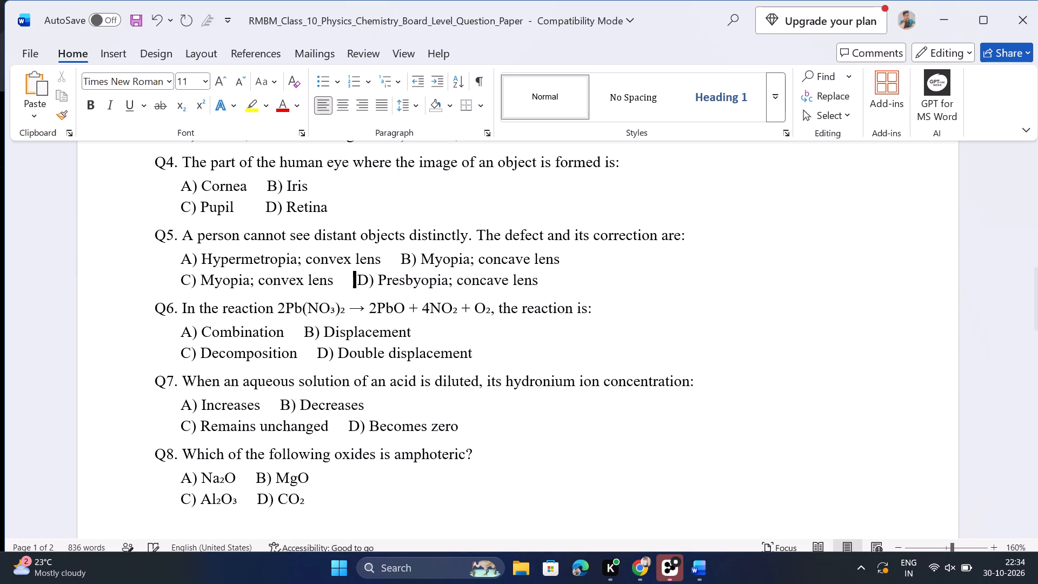
{"action": "key", "text": "space"}
{"action": "key", "text": "space"}
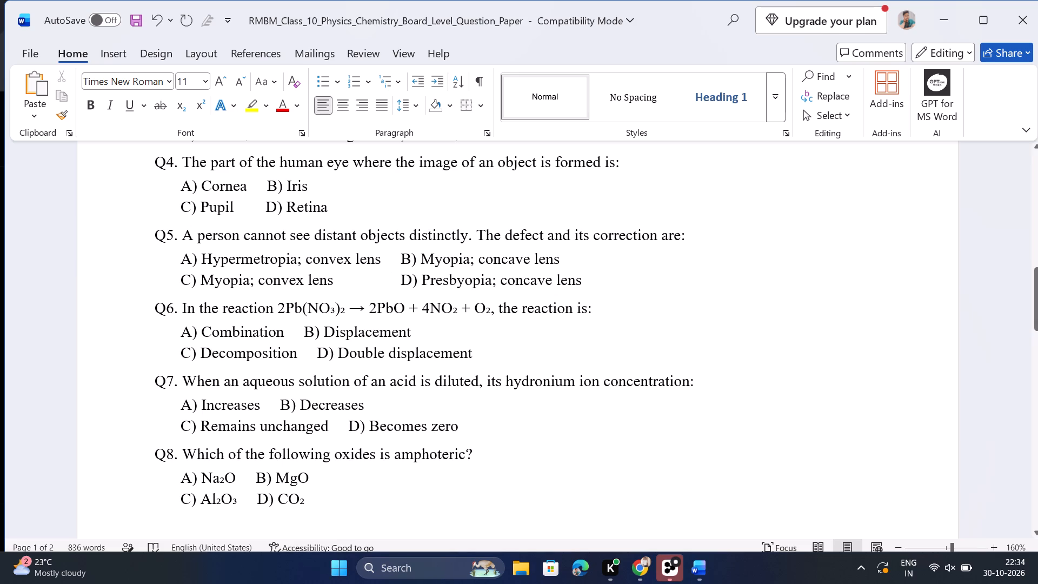
Add spaces before option B) Displacement in Q6 so it lines up above option D).
{"action": "left_click", "coordinate": [301, 331]}
{"action": "key", "text": "space"}
{"action": "key", "text": "space"}
{"action": "key", "text": "space"}
{"action": "key", "text": "space"}
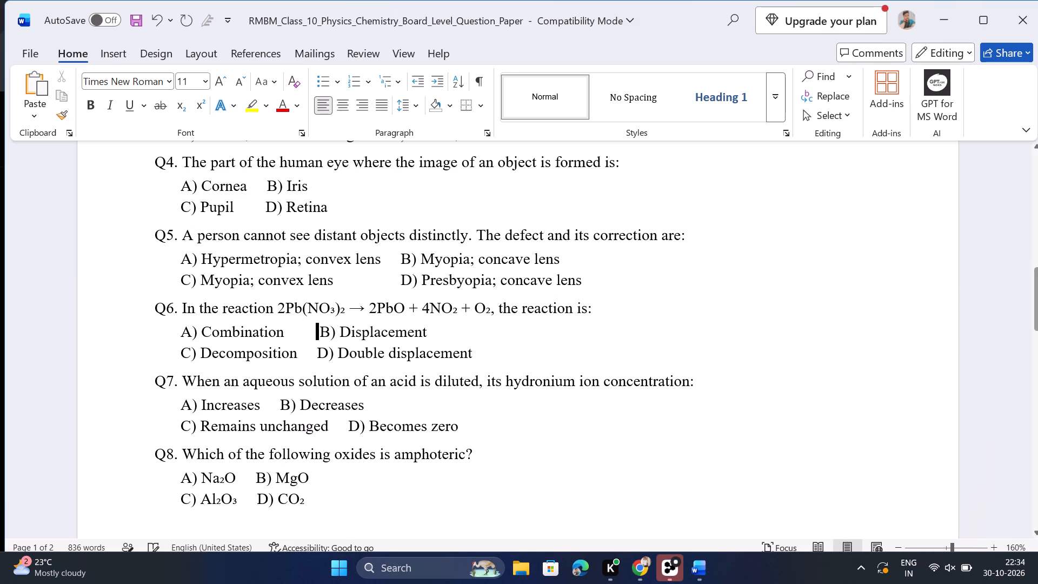
Add spaces before option B) Decreases in Q7 so it lines up above option D) Becomes zero.
{"action": "left_click", "coordinate": [277, 402]}
{"action": "key", "text": "space"}
{"action": "key", "text": "space"}
{"action": "key", "text": "space"}
{"action": "key", "text": "space"}
{"action": "key", "text": "space"}
{"action": "key", "text": "space"}
{"action": "key", "text": "space"}
{"action": "key", "text": "space"}
{"action": "key", "text": "space"}
{"action": "key", "text": "space"}
{"action": "key", "text": "space"}
{"action": "key", "text": "space"}
{"action": "key", "text": "space"}
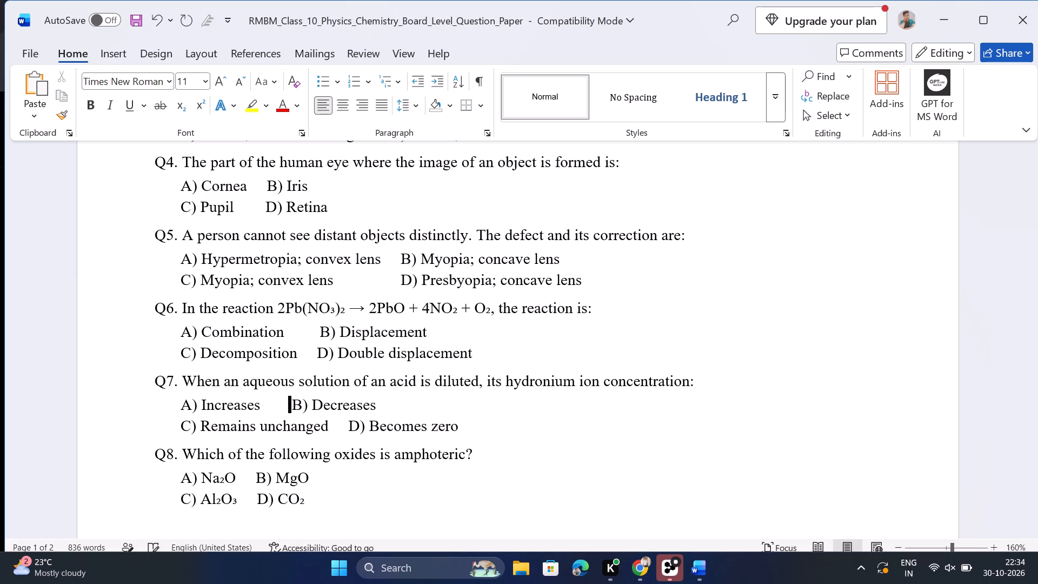
{"action": "key", "text": "space"}
{"action": "key", "text": "space"}
{"action": "key", "text": "space"}
{"action": "key", "text": "space"}
{"action": "key", "text": "space"}
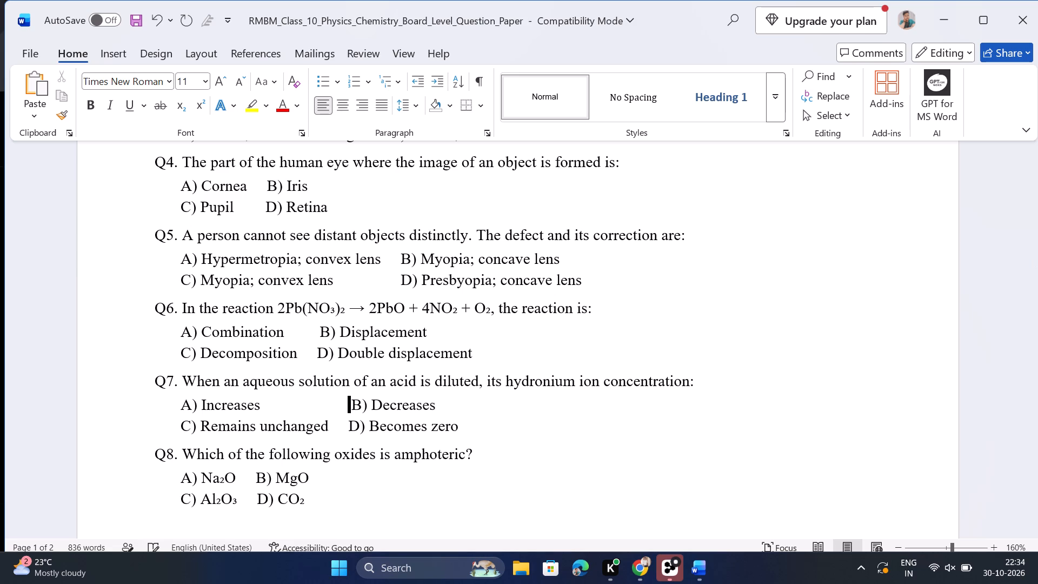
{"action": "key", "text": "BackSpace"}
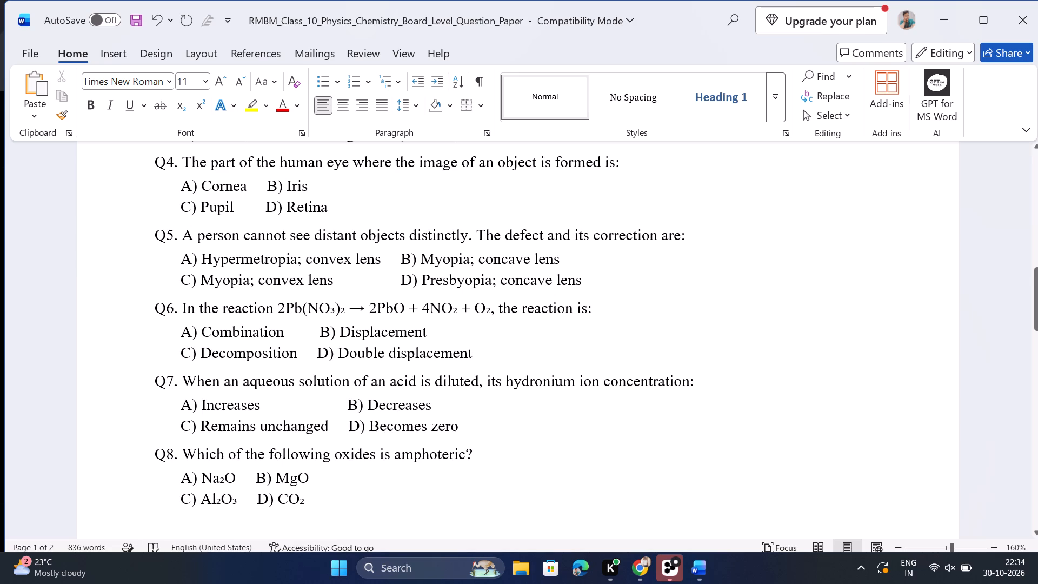
{"action": "scroll", "coordinate": [408, 447], "scroll_direction": "down", "scroll_amount": 1}
{"action": "key", "text": "space"}
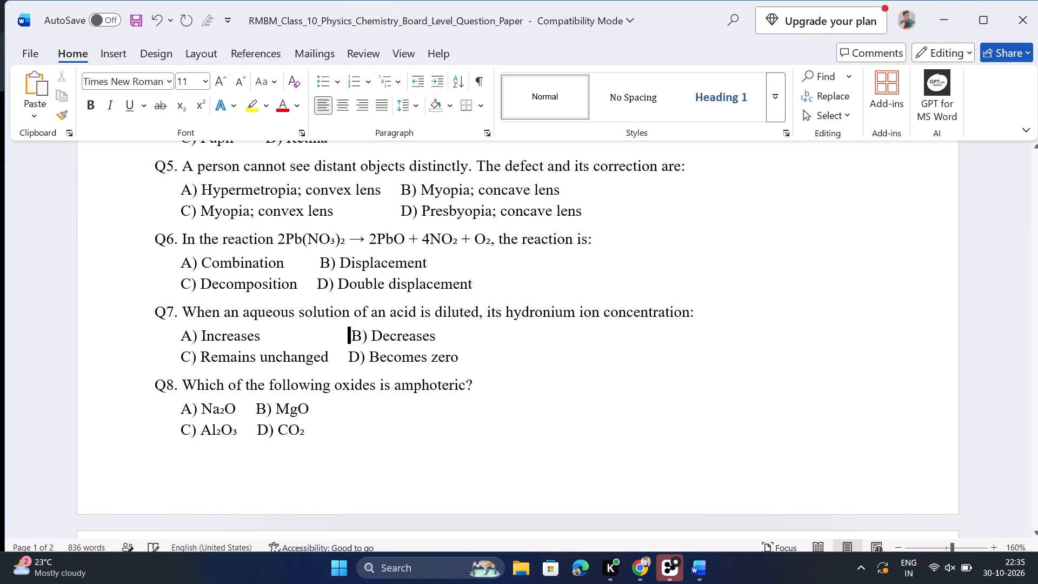
Add spaces before option B) Calcium in Q10 so it lines up above option D) Zinc.
{"action": "scroll", "coordinate": [406, 425], "scroll_direction": "down", "scroll_amount": 2}
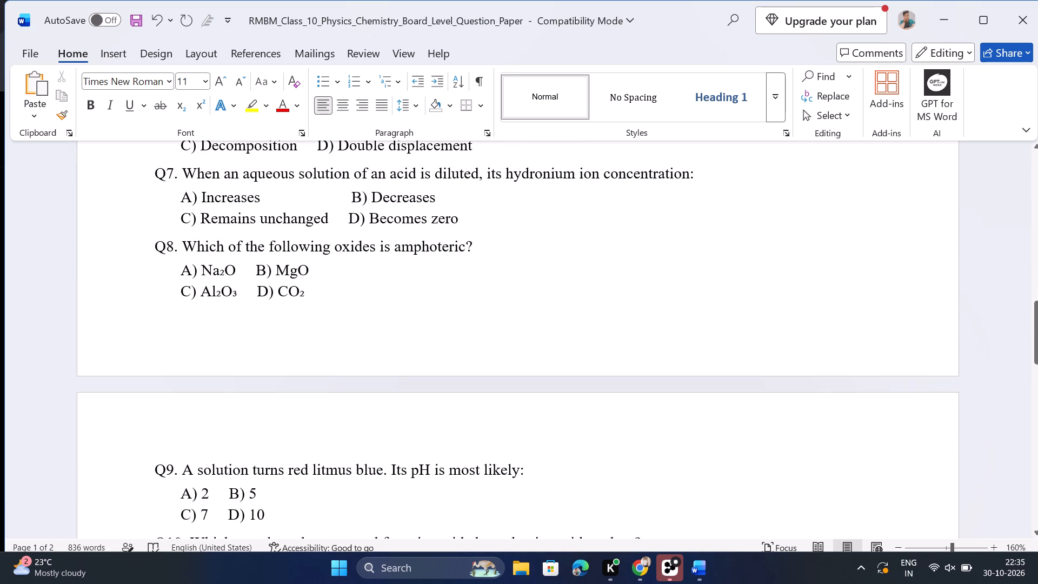
{"action": "scroll", "coordinate": [407, 424], "scroll_direction": "down", "scroll_amount": 2}
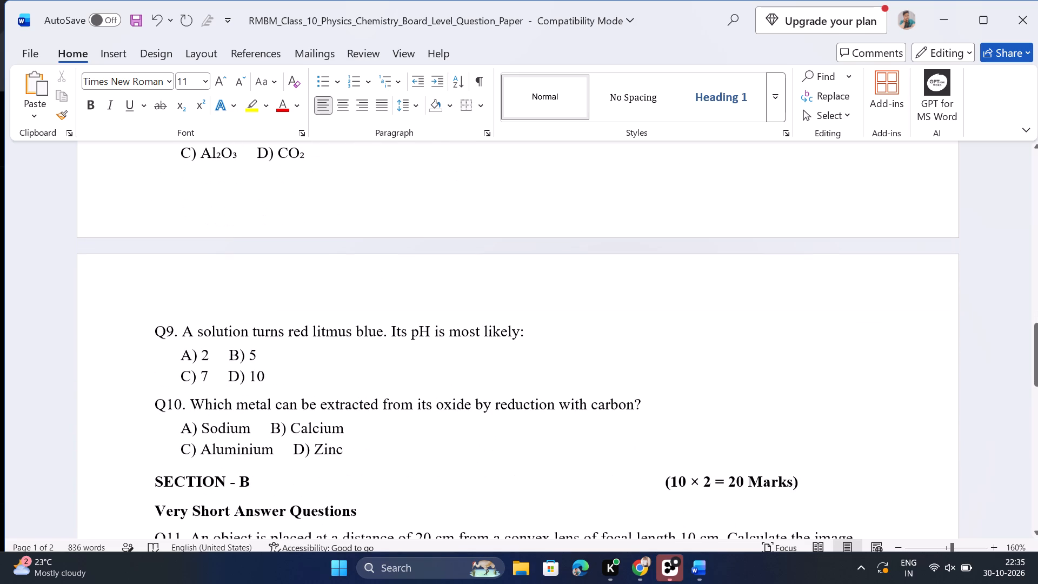
{"action": "scroll", "coordinate": [407, 424], "scroll_direction": "down", "scroll_amount": 1}
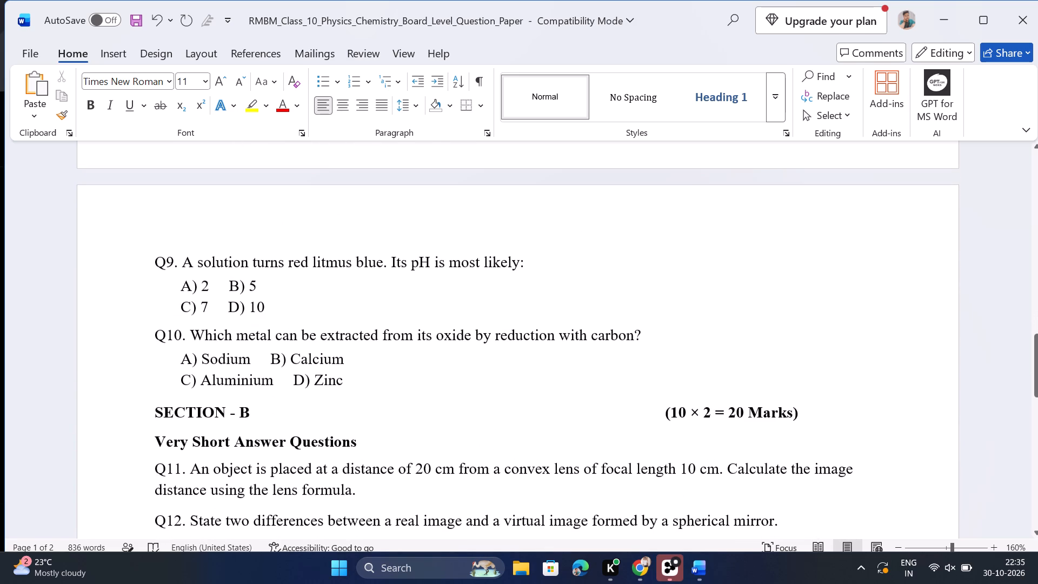
{"action": "left_click", "coordinate": [265, 359]}
{"action": "key", "text": "space"}
{"action": "key", "text": "space"}
{"action": "key", "text": "space"}
{"action": "key", "text": "space"}
{"action": "key", "text": "space"}
{"action": "key", "text": "space"}
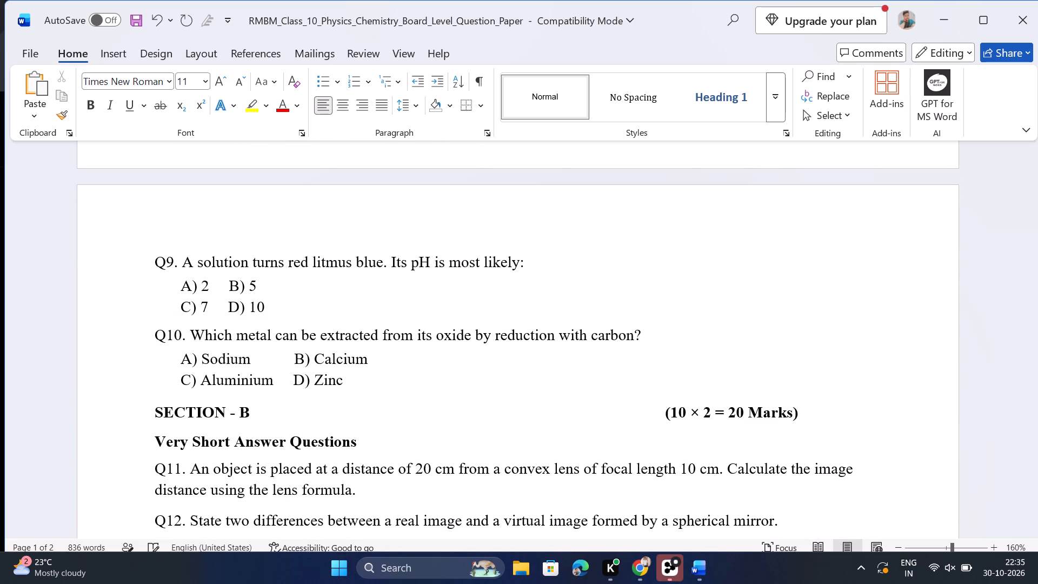
Insert spaces before the "SECTION - B" heading to shift it to about the centre of its line.
{"action": "scroll", "coordinate": [277, 388], "scroll_direction": "down", "scroll_amount": 1}
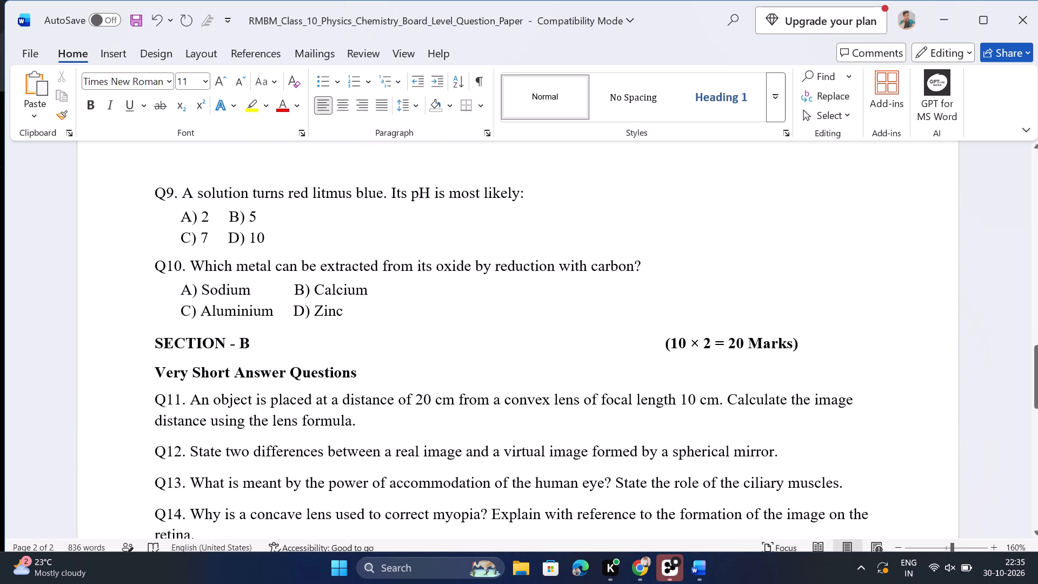
{"action": "left_click", "coordinate": [151, 339]}
{"action": "key", "text": "space"}
{"action": "key", "text": "space"}
{"action": "key", "text": "space"}
{"action": "key", "text": "space"}
{"action": "key", "text": "space"}
{"action": "key", "text": "space"}
{"action": "key", "text": "space"}
{"action": "key", "text": "space"}
{"action": "key", "text": "space"}
{"action": "key", "text": "space"}
{"action": "key", "text": "space"}
{"action": "key", "text": "space"}
{"action": "key", "text": "space"}
{"action": "key", "text": "space"}
{"action": "key", "text": "space"}
{"action": "key", "text": "space"}
{"action": "key", "text": "space"}
{"action": "key", "text": "space"}
{"action": "key", "text": "space"}
{"action": "key", "text": "space"}
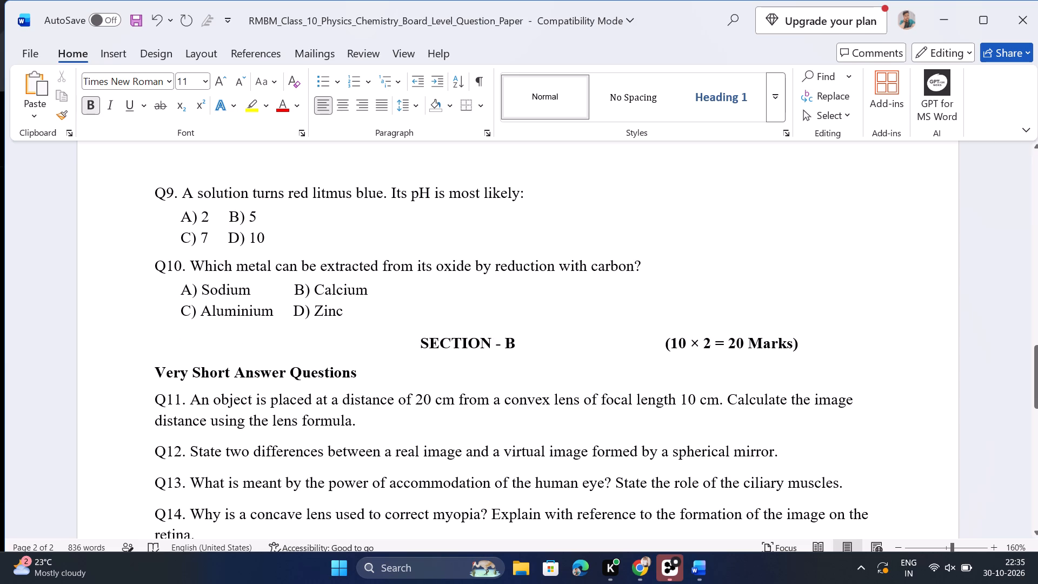
Insert spaces before the "SECTION - C" heading to shift it to about the centre of its line.
{"action": "scroll", "coordinate": [159, 382], "scroll_direction": "down", "scroll_amount": 2}
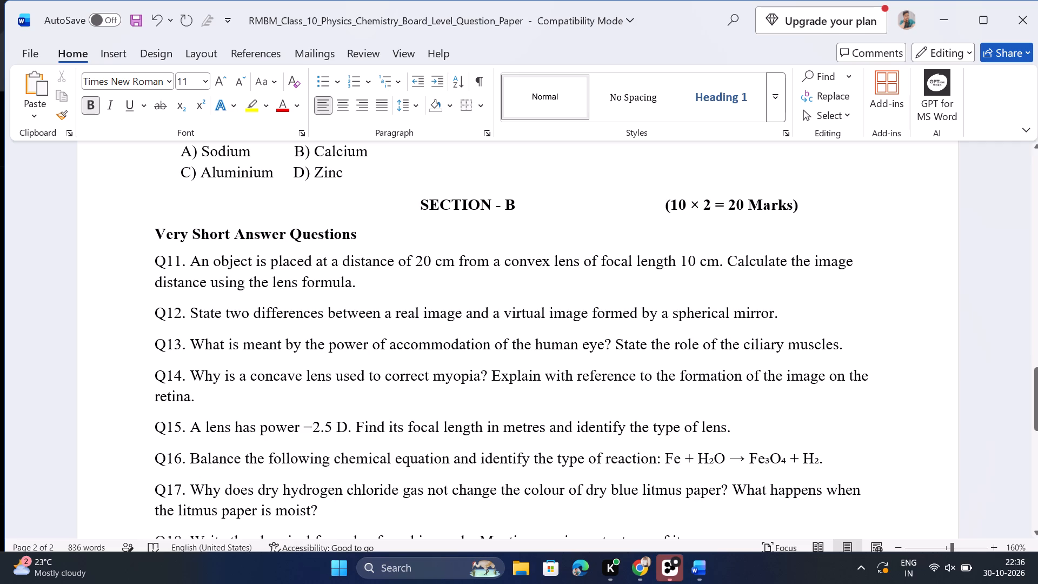
{"action": "scroll", "coordinate": [182, 406], "scroll_direction": "down", "scroll_amount": 3}
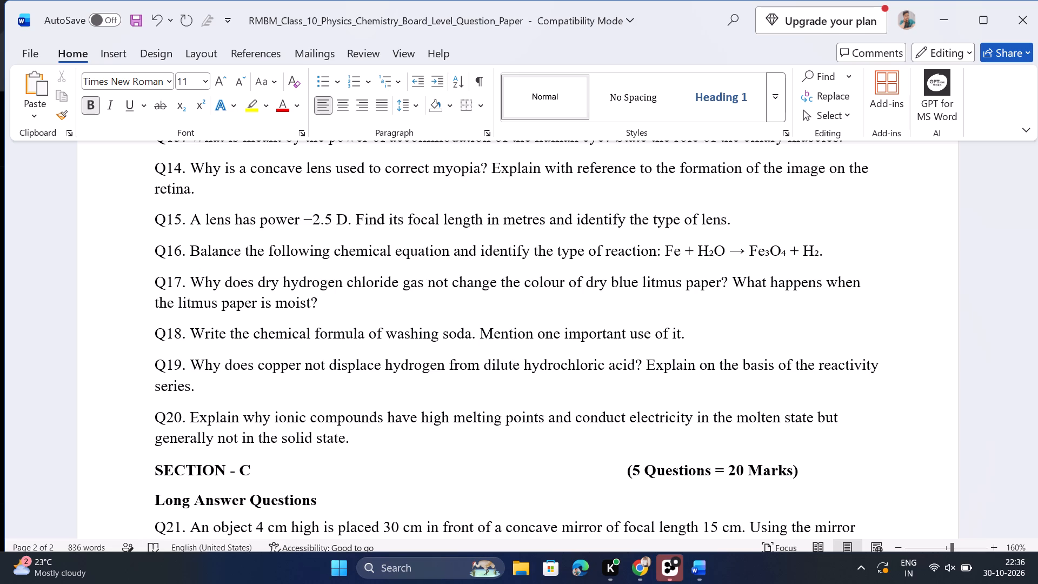
{"action": "scroll", "coordinate": [115, 336], "scroll_direction": "down", "scroll_amount": 4}
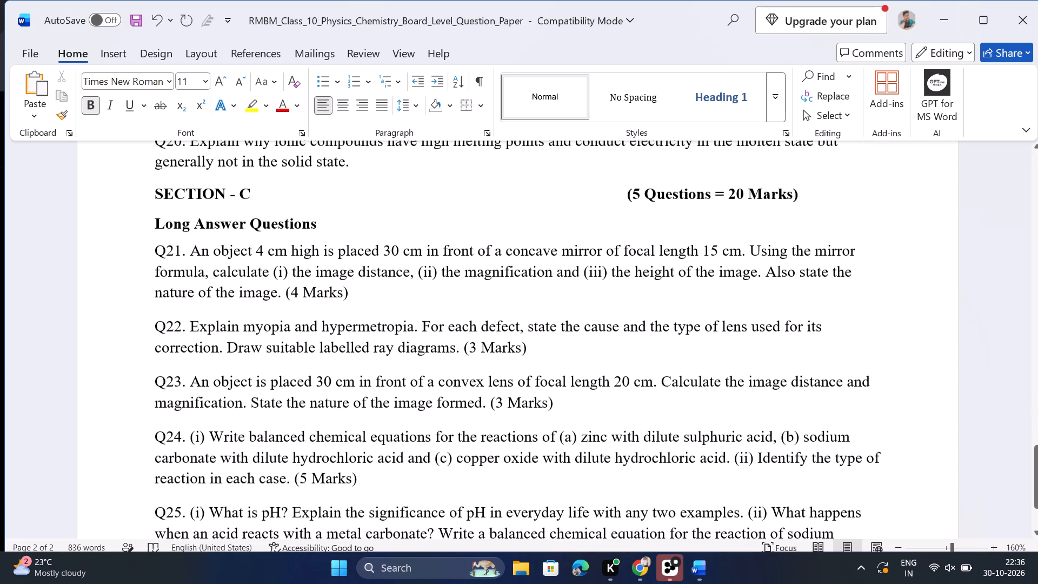
{"action": "left_click", "coordinate": [150, 194]}
{"action": "key", "text": "space"}
{"action": "key", "text": "space"}
{"action": "key", "text": "space"}
{"action": "key", "text": "space"}
{"action": "key", "text": "space"}
{"action": "key", "text": "space"}
{"action": "key", "text": "space"}
{"action": "key", "text": "space"}
{"action": "key", "text": "space"}
{"action": "key", "text": "space"}
{"action": "key", "text": "space"}
{"action": "key", "text": "space"}
{"action": "key", "text": "space"}
{"action": "key", "text": "space"}
{"action": "key", "text": "space"}
{"action": "key", "text": "space"}
{"action": "key", "text": "space"}
{"action": "key", "text": "space"}
{"action": "key", "text": "space"}
{"action": "key", "text": "space"}
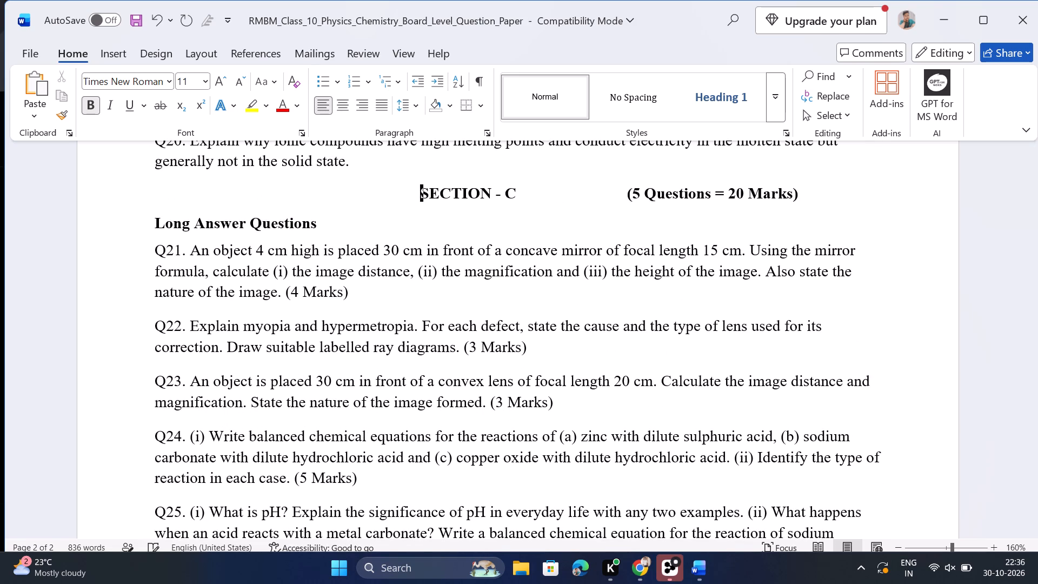
{"action": "key", "text": "space"}
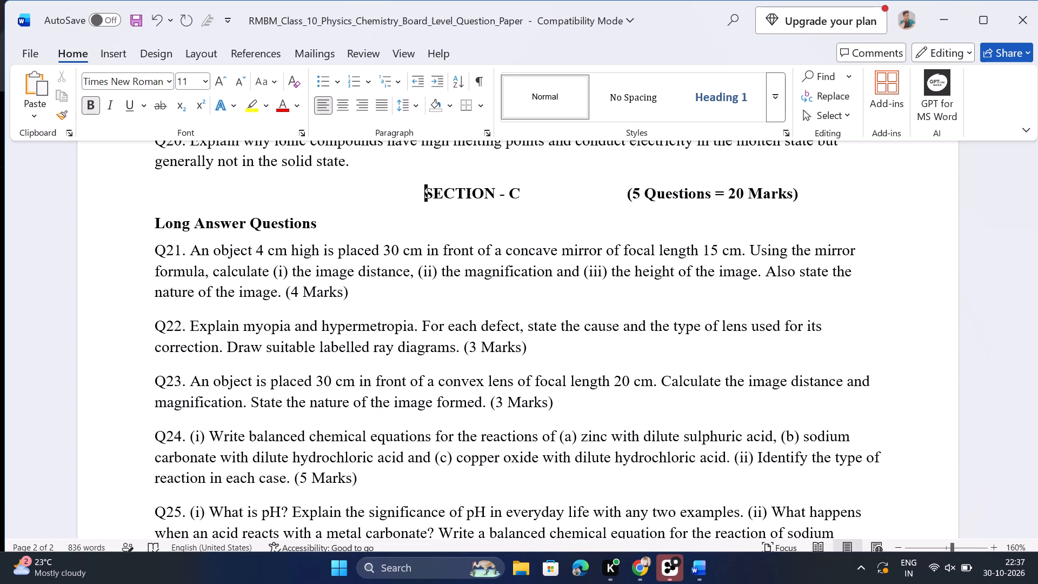
Review the short-answer questions and the Section C long-answer questions Q21 to Q25, including where their marks are placed.
{"action": "scroll", "coordinate": [678, 355], "scroll_direction": "down", "scroll_amount": 2}
{"action": "scroll", "coordinate": [530, 356], "scroll_direction": "up", "scroll_amount": 1}
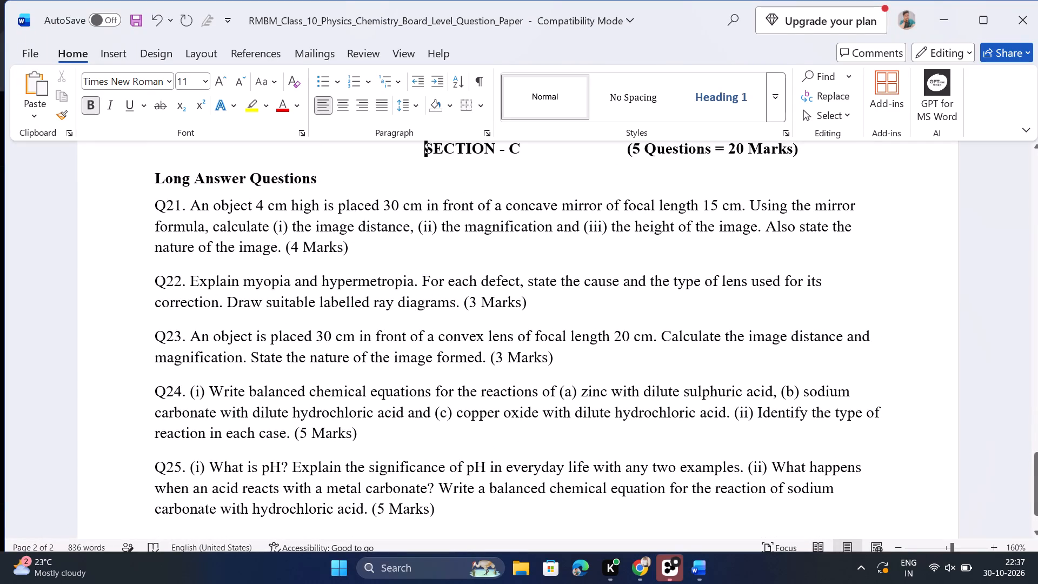
{"action": "scroll", "coordinate": [517, 414], "scroll_direction": "down", "scroll_amount": 2}
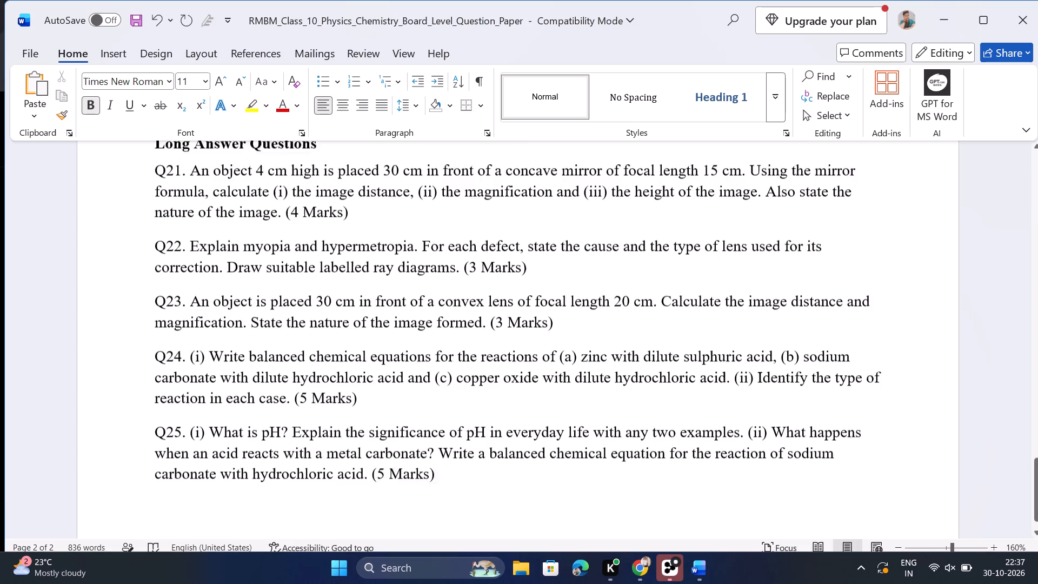
{"action": "scroll", "coordinate": [517, 414], "scroll_direction": "down", "scroll_amount": 4}
{"action": "scroll", "coordinate": [517, 414], "scroll_direction": "up", "scroll_amount": 3}
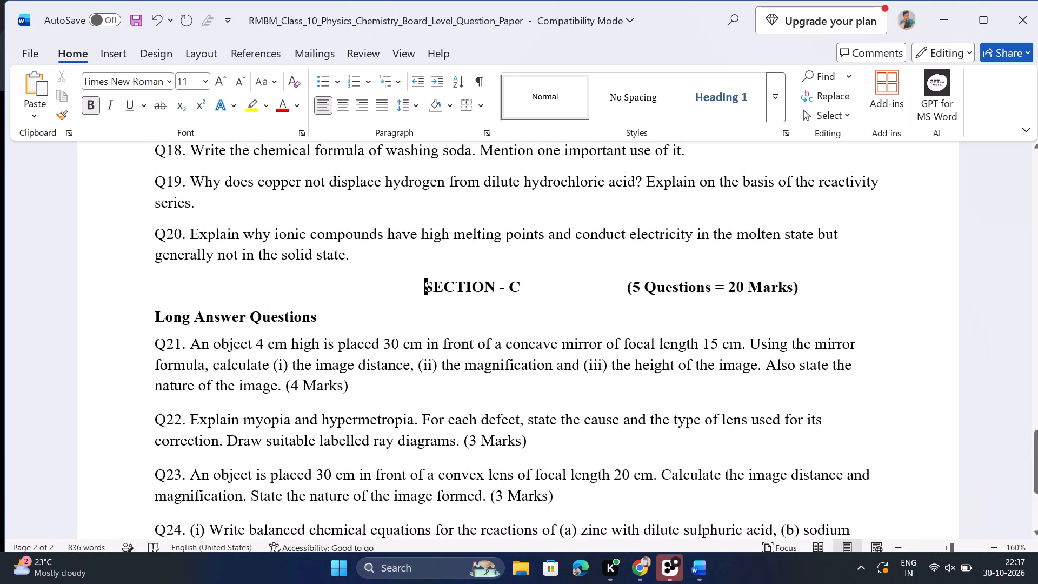
{"action": "scroll", "coordinate": [517, 414], "scroll_direction": "up", "scroll_amount": 3}
{"action": "scroll", "coordinate": [507, 433], "scroll_direction": "down", "scroll_amount": 2}
{"action": "scroll", "coordinate": [432, 495], "scroll_direction": "down", "scroll_amount": 4}
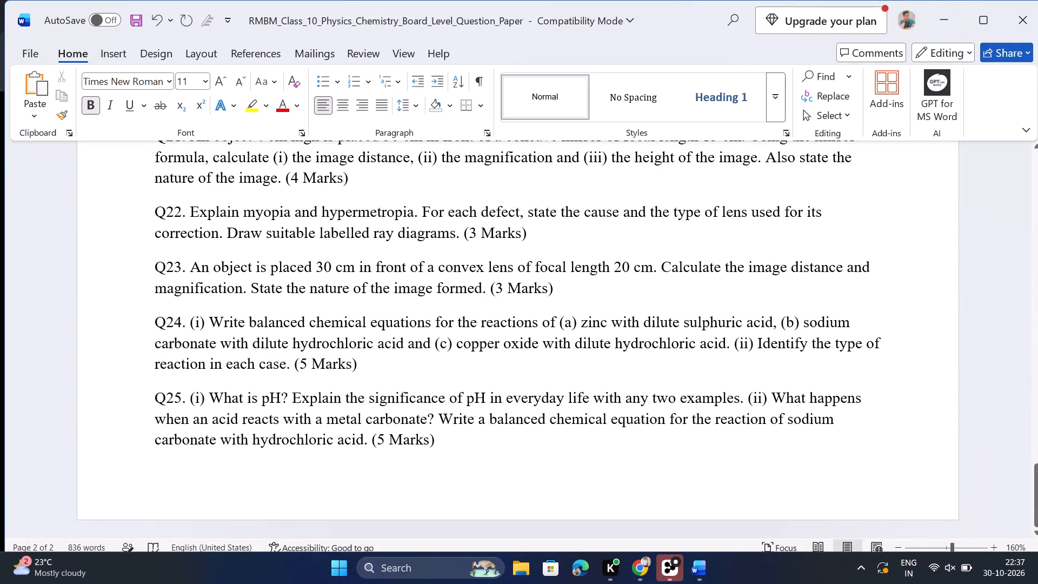
{"action": "scroll", "coordinate": [420, 354], "scroll_direction": "up", "scroll_amount": 1}
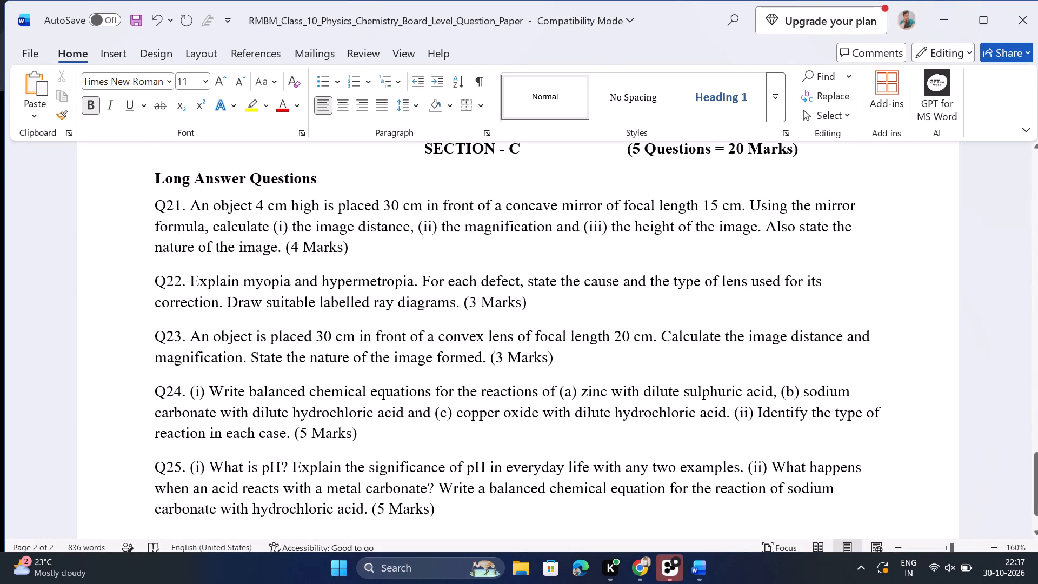
{"action": "scroll", "coordinate": [424, 453], "scroll_direction": "up", "scroll_amount": 5}
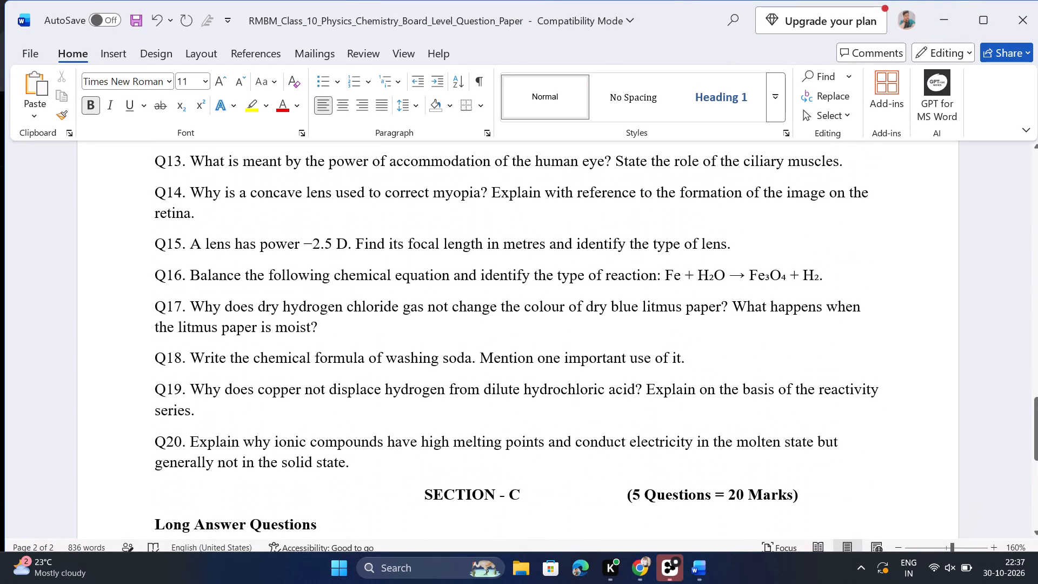
{"action": "scroll", "coordinate": [426, 447], "scroll_direction": "down", "scroll_amount": 5}
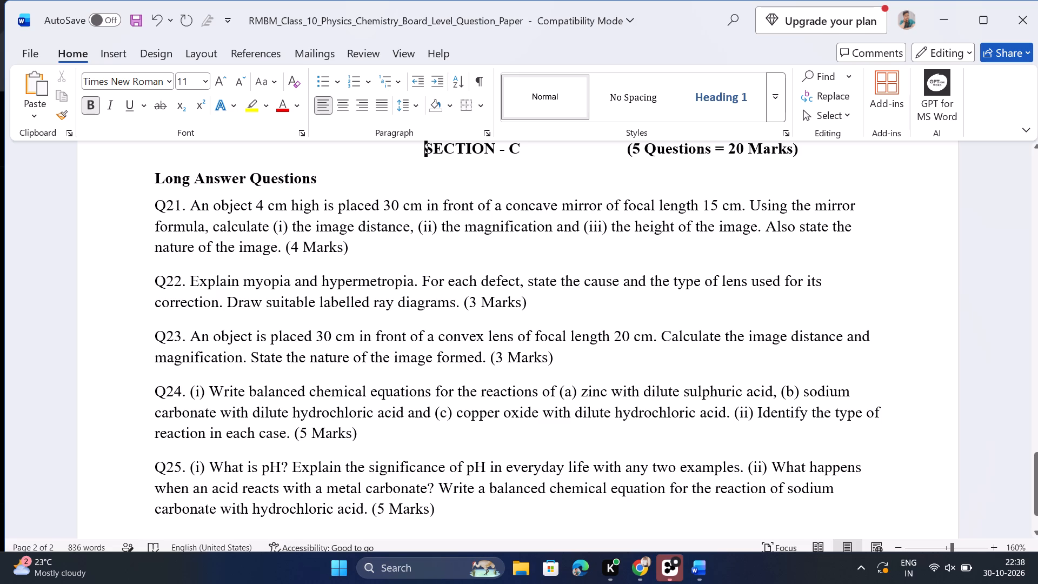
{"action": "left_click", "coordinate": [467, 510]}
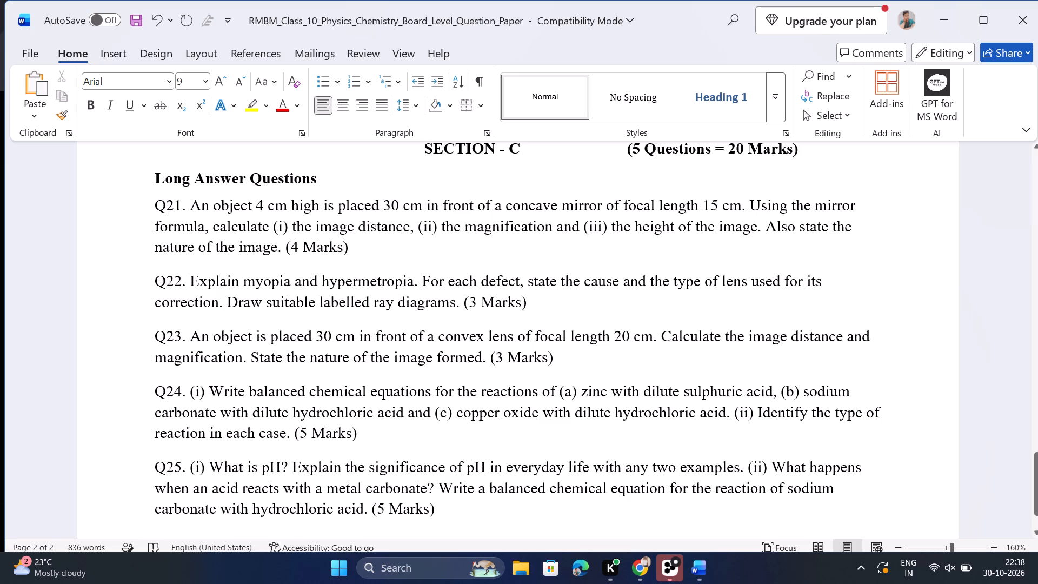
{"action": "scroll", "coordinate": [497, 487], "scroll_direction": "up", "scroll_amount": 1}
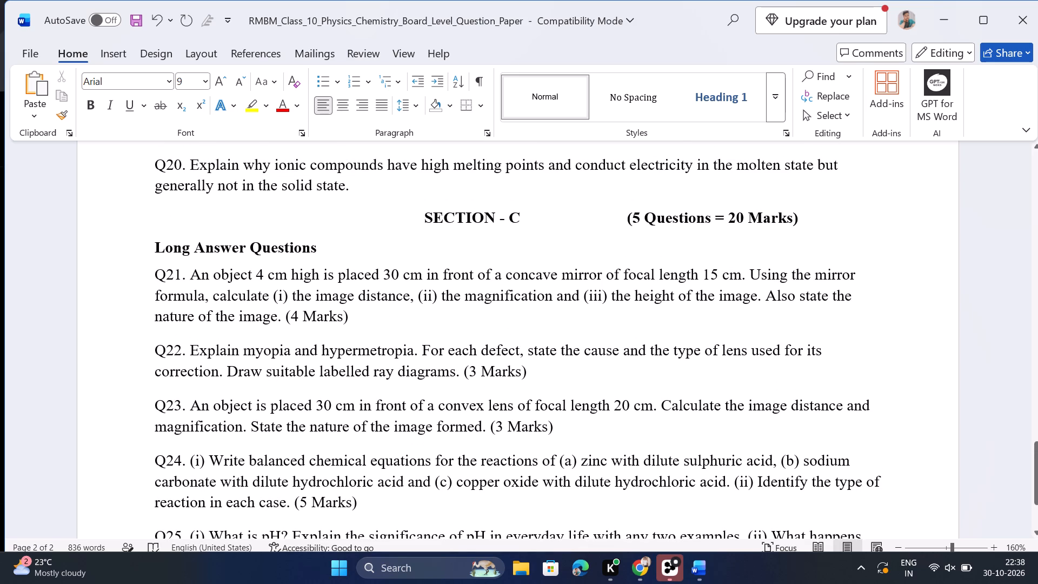
{"action": "scroll", "coordinate": [464, 434], "scroll_direction": "down", "scroll_amount": 1}
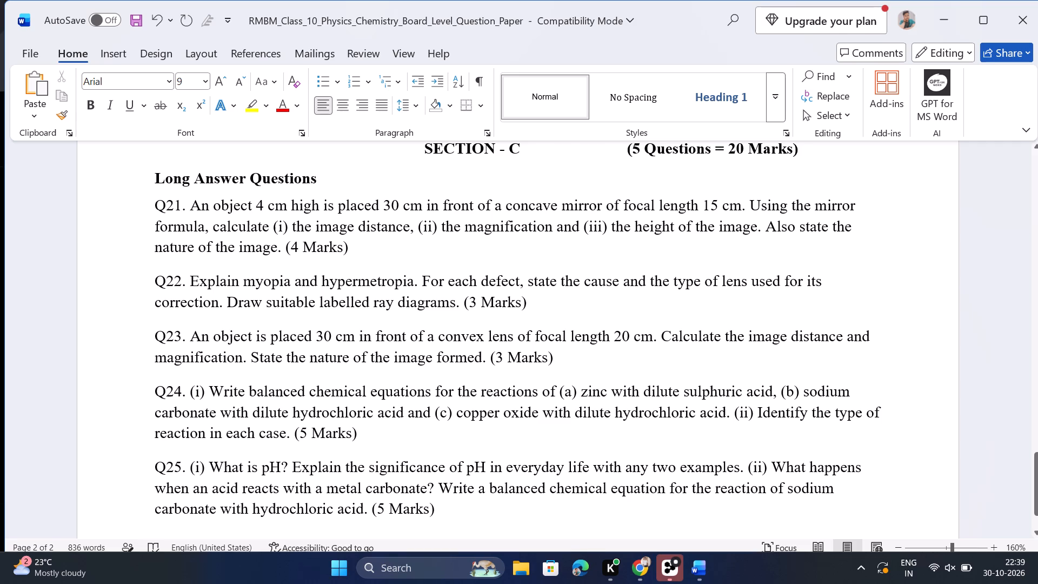
Insert spaces before "(4 Marks)" at the end of Q21 to move it near the right margin.
{"action": "scroll", "coordinate": [418, 487], "scroll_direction": "up", "scroll_amount": 1}
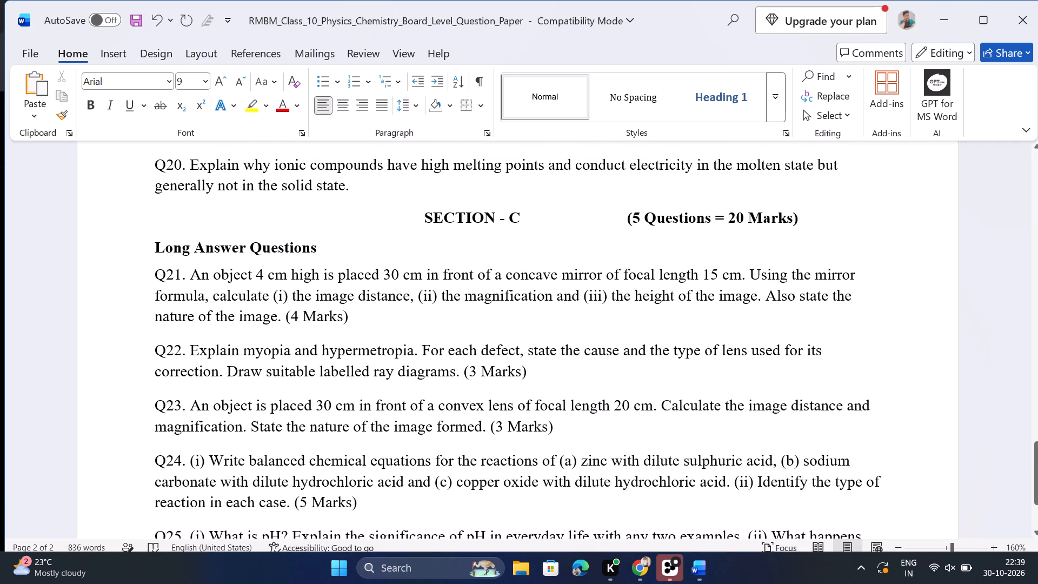
{"action": "left_click", "coordinate": [285, 316]}
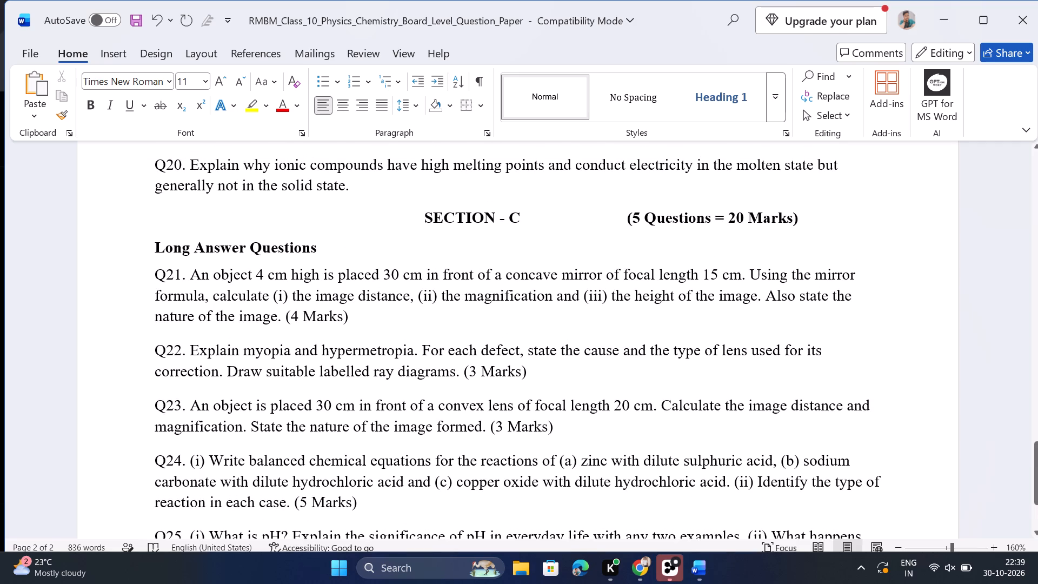
{"action": "key", "text": "space"}
{"action": "key", "text": "space"}
{"action": "key", "text": "space"}
{"action": "key", "text": "space"}
{"action": "key", "text": "space"}
{"action": "key", "text": "space"}
{"action": "key", "text": "space"}
{"action": "key", "text": "space"}
{"action": "key", "text": "space"}
{"action": "key", "text": "space"}
{"action": "key", "text": "space"}
{"action": "key", "text": "space"}
{"action": "key", "text": "space"}
{"action": "key", "text": "space"}
{"action": "key", "text": "space"}
{"action": "key", "text": "space"}
{"action": "key", "text": "space"}
{"action": "key", "text": "space"}
{"action": "key", "text": "space"}
{"action": "key", "text": "space"}
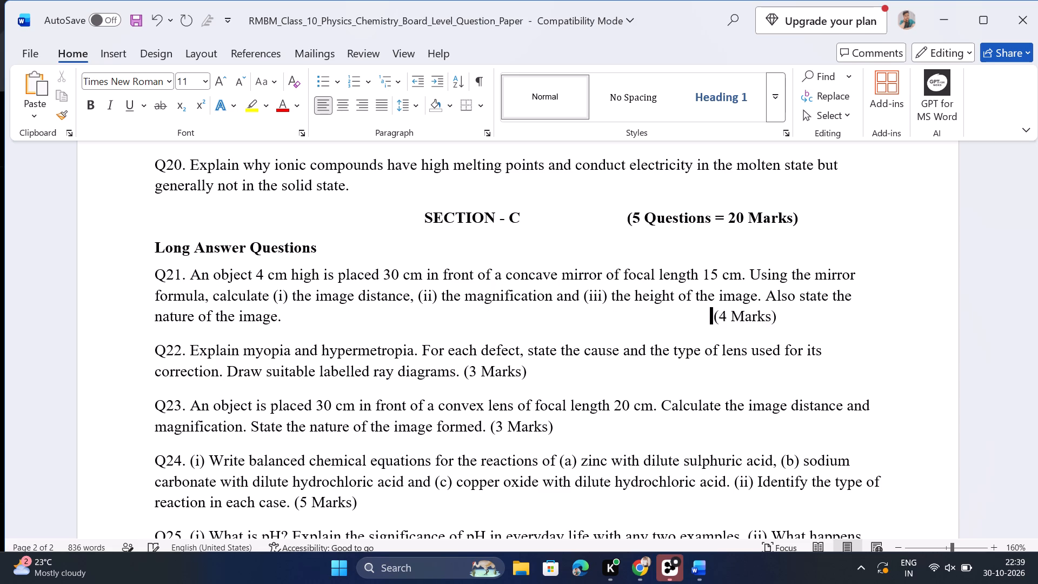
{"action": "key", "text": "space"}
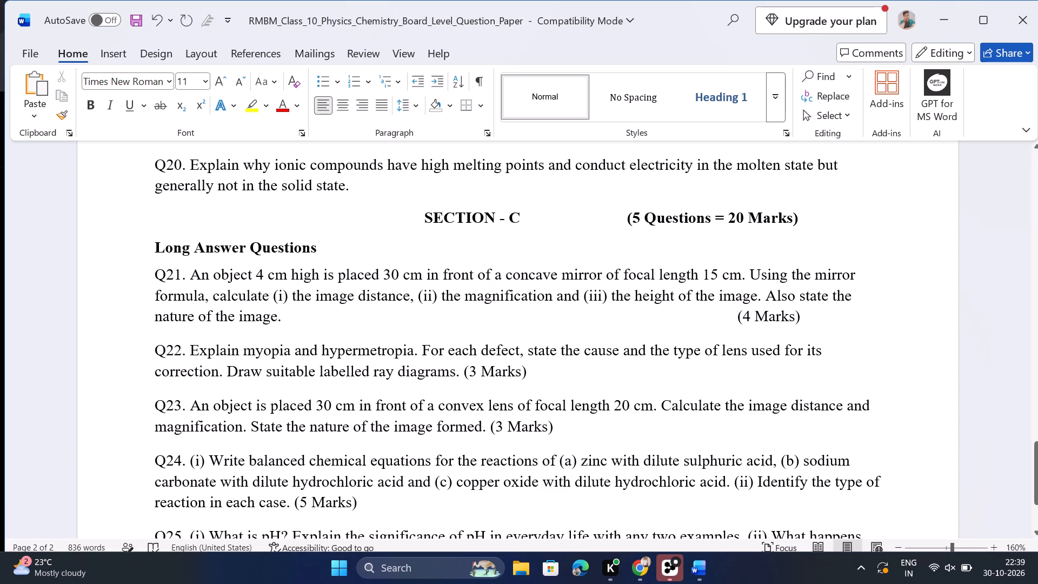
Insert spaces before "(3 Marks)" at the end of Q22 so it roughly lines up with Q21's marks.
{"action": "left_click", "coordinate": [460, 377]}
{"action": "key", "text": "space"}
{"action": "key", "text": "space"}
{"action": "key", "text": "space"}
{"action": "key", "text": "space"}
{"action": "key", "text": "space"}
{"action": "key", "text": "space"}
{"action": "key", "text": "space"}
{"action": "key", "text": "space"}
{"action": "key", "text": "space"}
{"action": "key", "text": "space"}
{"action": "key", "text": "space"}
{"action": "key", "text": "space"}
{"action": "key", "text": "space"}
{"action": "key", "text": "space"}
{"action": "key", "text": "space"}
{"action": "key", "text": "space"}
{"action": "key", "text": "space"}
{"action": "key", "text": "space"}
{"action": "key", "text": "space"}
{"action": "key", "text": "space"}
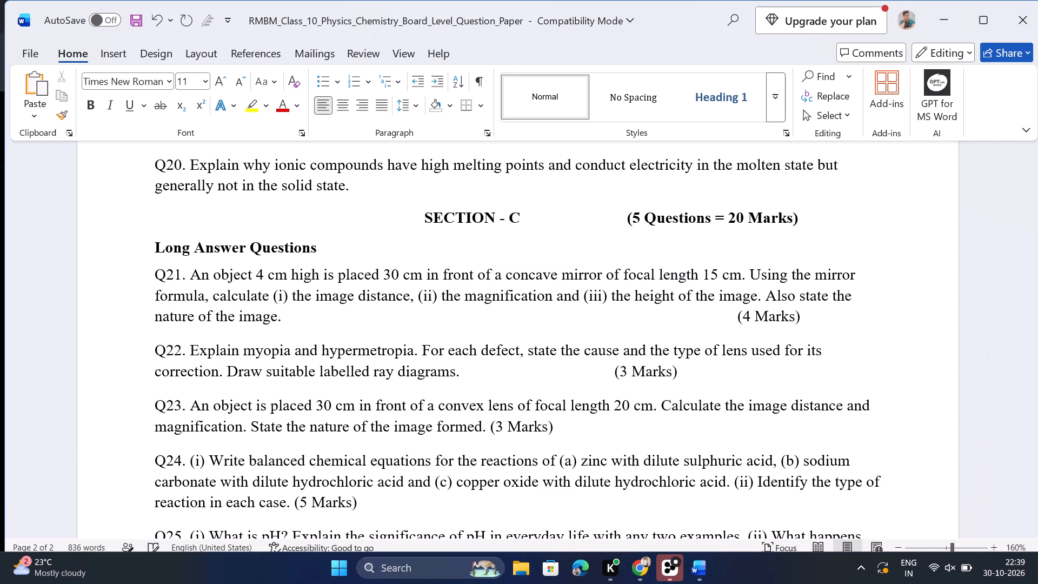
{"action": "key", "text": "space"}
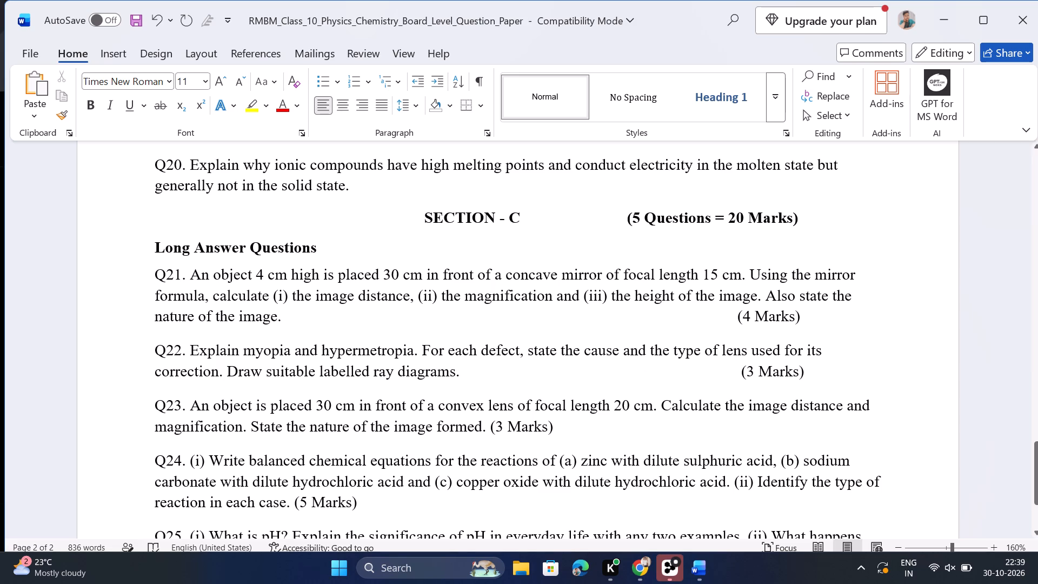
Insert spaces before "(3 Marks)" at the end of Q23 so it roughly lines up with Q22's marks.
{"action": "left_click", "coordinate": [489, 429]}
{"action": "key", "text": "space"}
{"action": "key", "text": "space"}
{"action": "key", "text": "space"}
{"action": "key", "text": "space"}
{"action": "key", "text": "space"}
{"action": "key", "text": "space"}
{"action": "key", "text": "space"}
{"action": "key", "text": "space"}
{"action": "key", "text": "space"}
{"action": "key", "text": "space"}
{"action": "key", "text": "space"}
{"action": "key", "text": "space"}
{"action": "key", "text": "space"}
{"action": "key", "text": "space"}
{"action": "key", "text": "space"}
{"action": "key", "text": "space"}
{"action": "key", "text": "space"}
{"action": "key", "text": "space"}
{"action": "key", "text": "space"}
{"action": "key", "text": "space"}
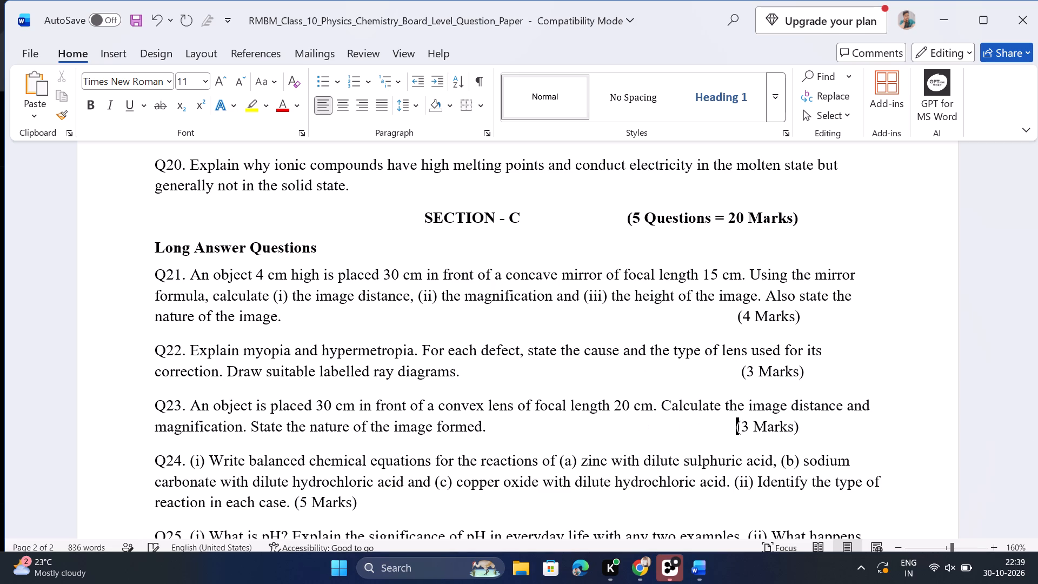
{"action": "key", "text": "space"}
Insert spaces before "(5 Marks)" at the end of Q24 to move it close to the marks column of the questions above.
{"action": "scroll", "coordinate": [425, 471], "scroll_direction": "down", "scroll_amount": 1}
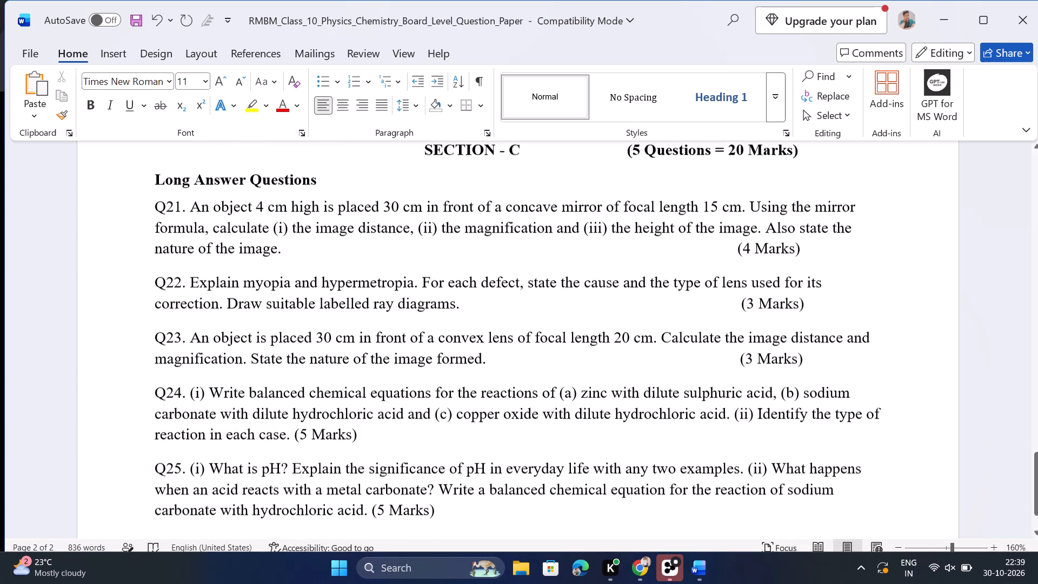
{"action": "left_click", "coordinate": [292, 433]}
{"action": "key", "text": "space"}
{"action": "key", "text": "space"}
{"action": "key", "text": "space"}
{"action": "key", "text": "space"}
{"action": "key", "text": "space"}
{"action": "key", "text": "space"}
{"action": "key", "text": "space"}
{"action": "key", "text": "space"}
{"action": "key", "text": "space"}
{"action": "key", "text": "space"}
{"action": "key", "text": "space"}
{"action": "key", "text": "space"}
{"action": "key", "text": "space"}
{"action": "key", "text": "space"}
{"action": "key", "text": "space"}
{"action": "key", "text": "space"}
{"action": "key", "text": "space"}
{"action": "key", "text": "space"}
{"action": "key", "text": "space"}
{"action": "key", "text": "space"}
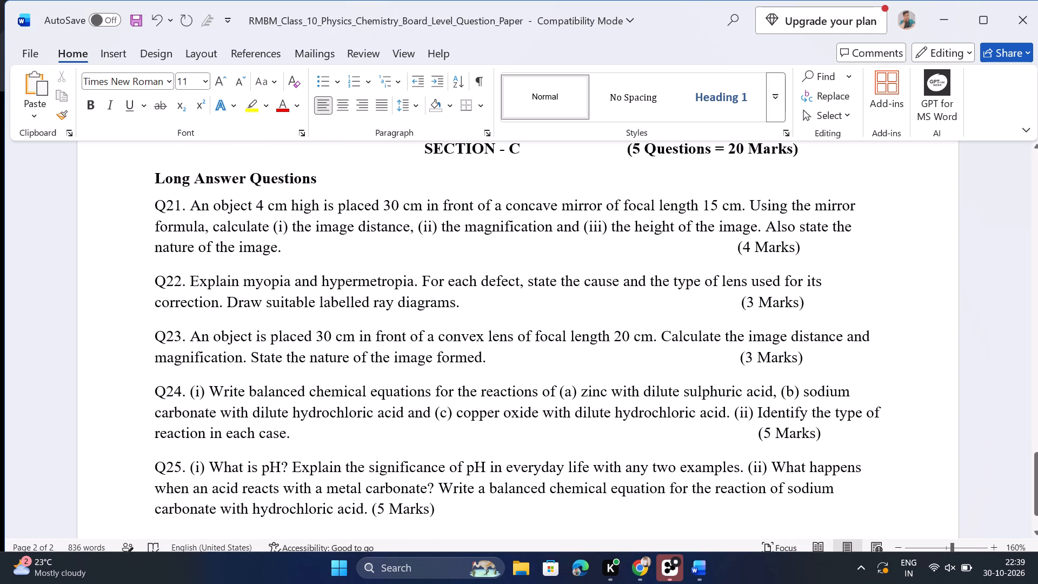
{"action": "key", "text": "BackSpace"}
{"action": "key", "text": "BackSpace"}
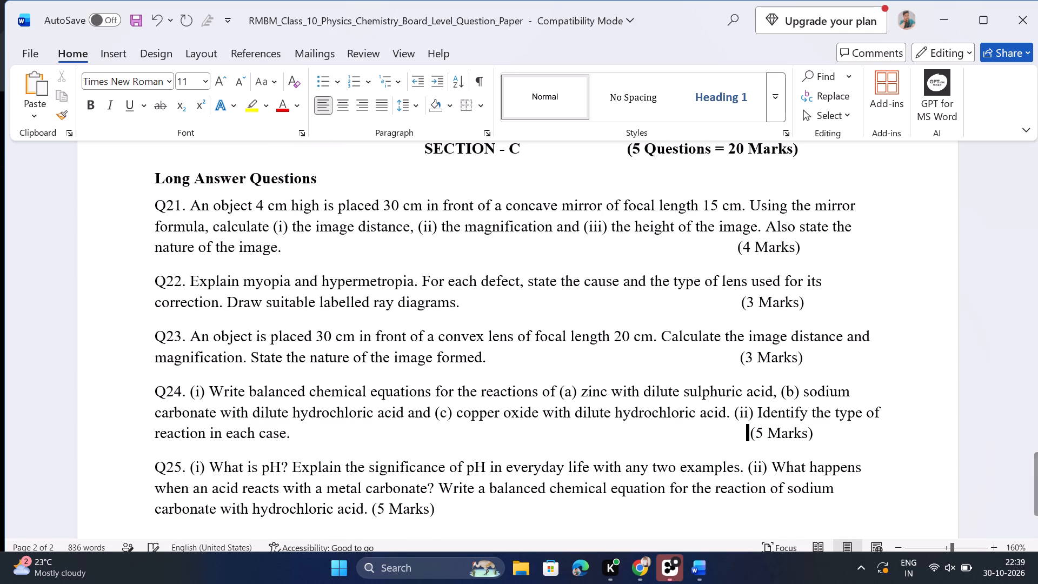
Insert spaces before "(5 Marks)" at the end of Q25 so it roughly lines up with Q24's marks.
{"action": "scroll", "coordinate": [311, 429], "scroll_direction": "down", "scroll_amount": 1}
{"action": "left_click", "coordinate": [364, 438]}
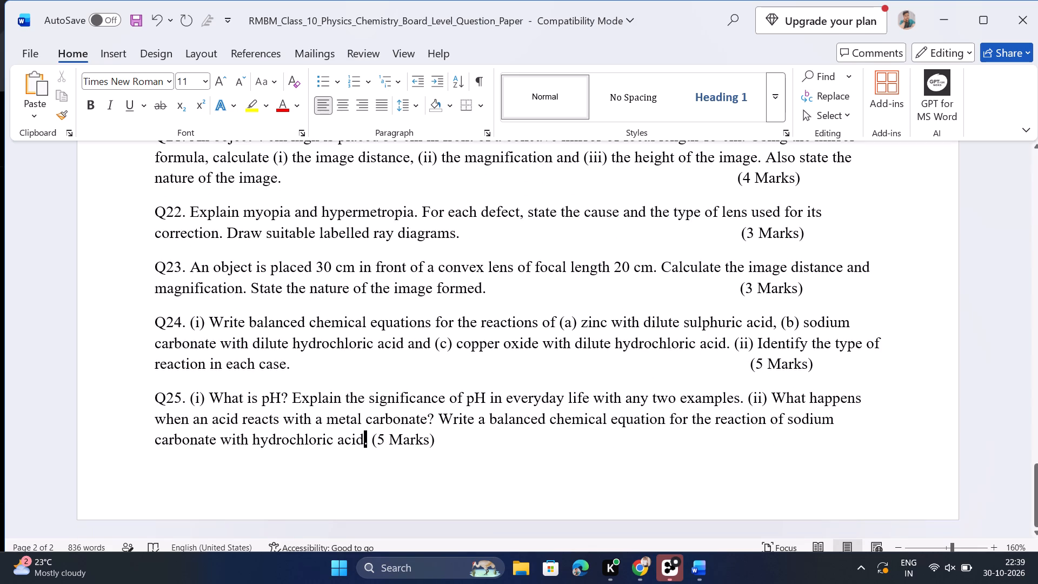
{"action": "left_click", "coordinate": [373, 442]}
{"action": "key", "text": "space"}
{"action": "key", "text": "space"}
{"action": "key", "text": "space"}
{"action": "key", "text": "space"}
{"action": "key", "text": "space"}
{"action": "key", "text": "space"}
{"action": "key", "text": "space"}
{"action": "key", "text": "space"}
{"action": "key", "text": "space"}
{"action": "key", "text": "space"}
{"action": "key", "text": "space"}
{"action": "key", "text": "space"}
{"action": "key", "text": "space"}
{"action": "key", "text": "space"}
{"action": "key", "text": "space"}
{"action": "key", "text": "space"}
{"action": "key", "text": "space"}
{"action": "key", "text": "space"}
{"action": "key", "text": "space"}
{"action": "key", "text": "space"}
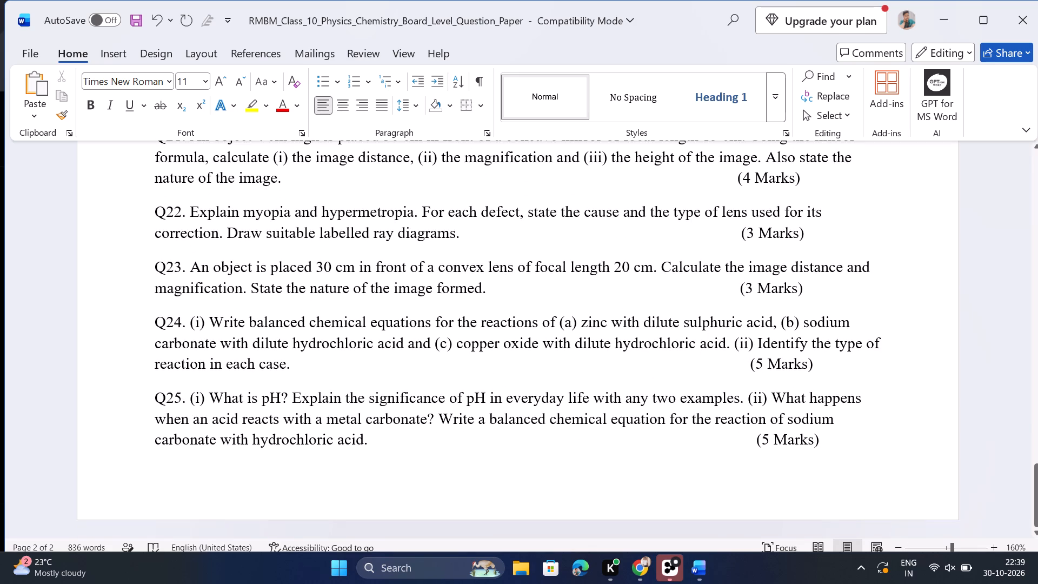
{"action": "key", "text": "BackSpace"}
Delete the General Instructions heading and all the instruction lines beneath it, above the Section A heading.
{"action": "scroll", "coordinate": [371, 523], "scroll_direction": "up", "scroll_amount": 2}
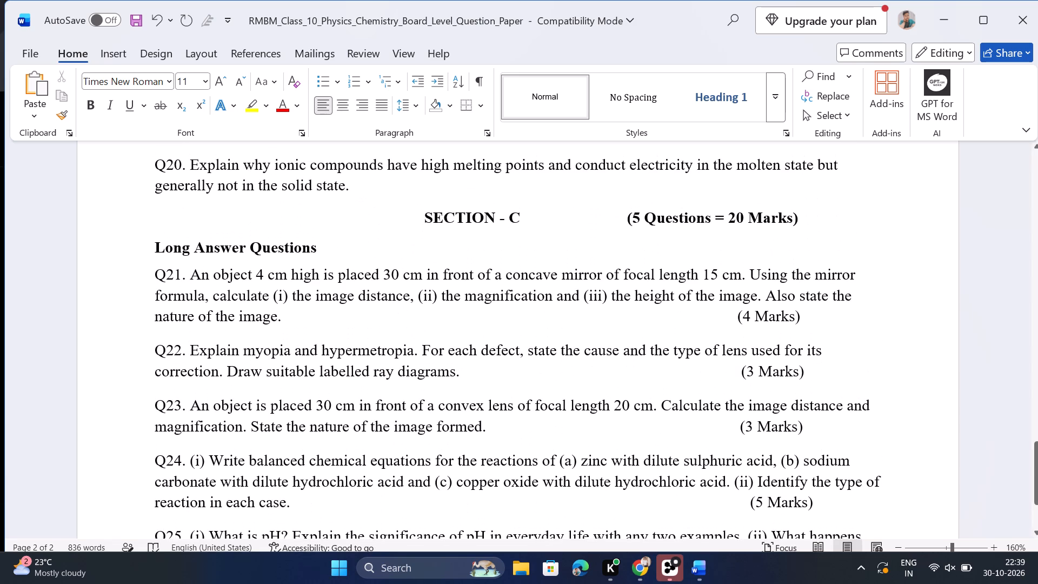
{"action": "scroll", "coordinate": [433, 514], "scroll_direction": "down", "scroll_amount": 5, "text": "ctrl"}
{"action": "scroll", "coordinate": [437, 505], "scroll_direction": "up", "scroll_amount": 3}
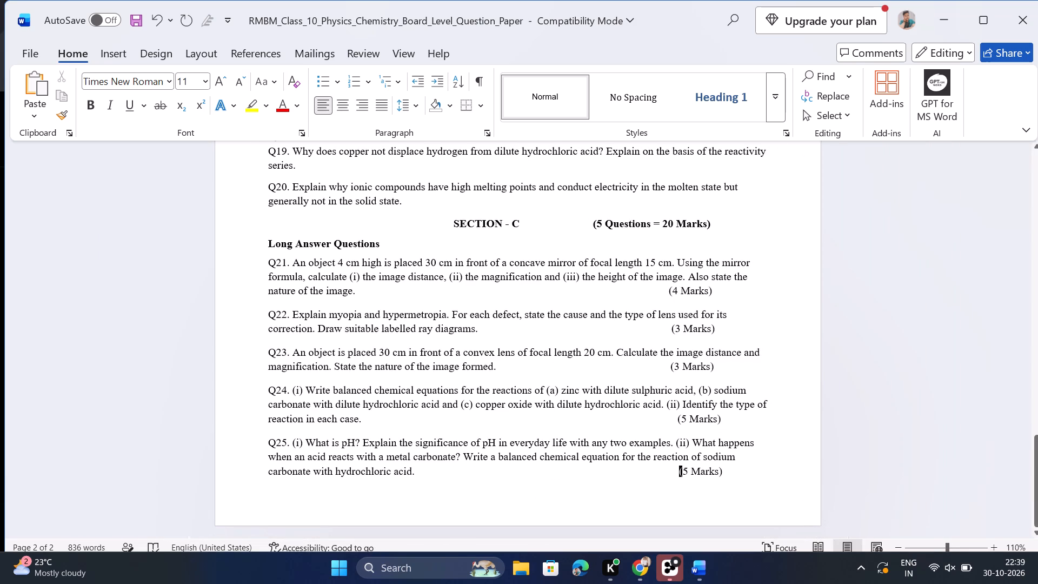
{"action": "scroll", "coordinate": [437, 505], "scroll_direction": "up", "scroll_amount": 2}
{"action": "scroll", "coordinate": [437, 505], "scroll_direction": "down", "scroll_amount": 4, "text": "ctrl"}
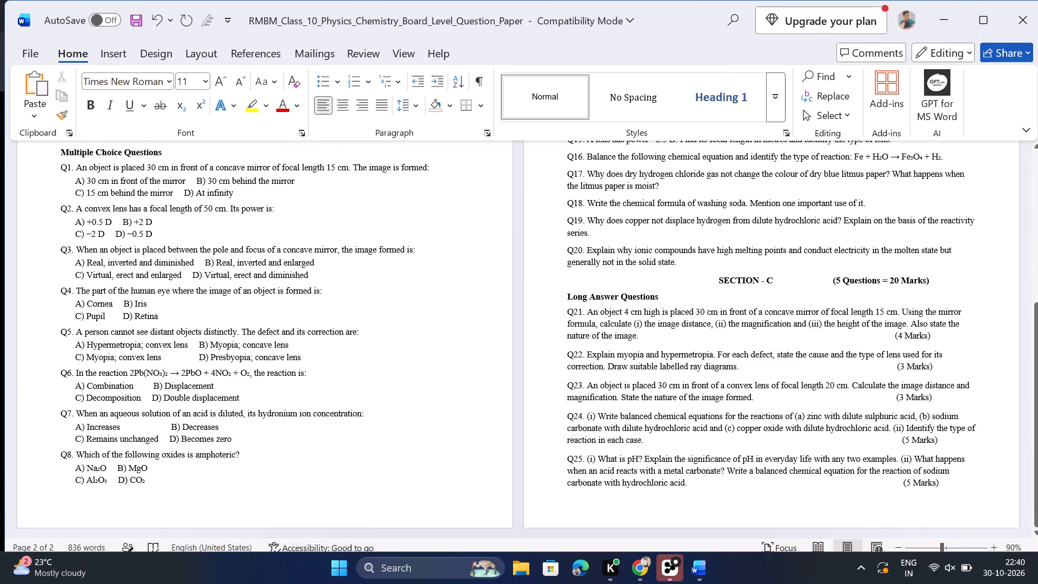
{"action": "scroll", "coordinate": [450, 388], "scroll_direction": "up", "scroll_amount": 3}
{"action": "scroll", "coordinate": [450, 388], "scroll_direction": "down", "scroll_amount": 1, "text": "ctrl"}
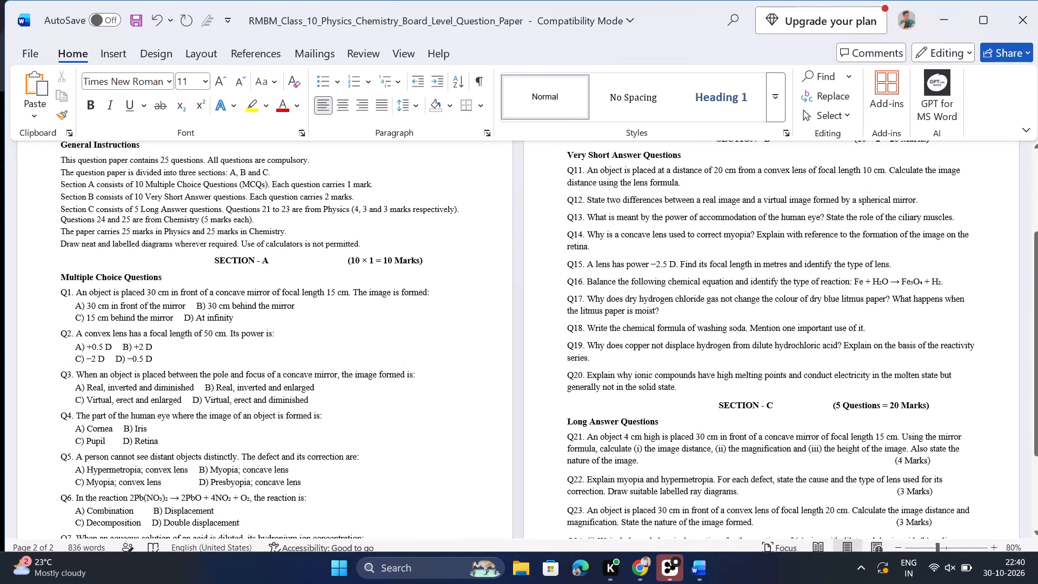
{"action": "scroll", "coordinate": [450, 388], "scroll_direction": "up", "scroll_amount": 1}
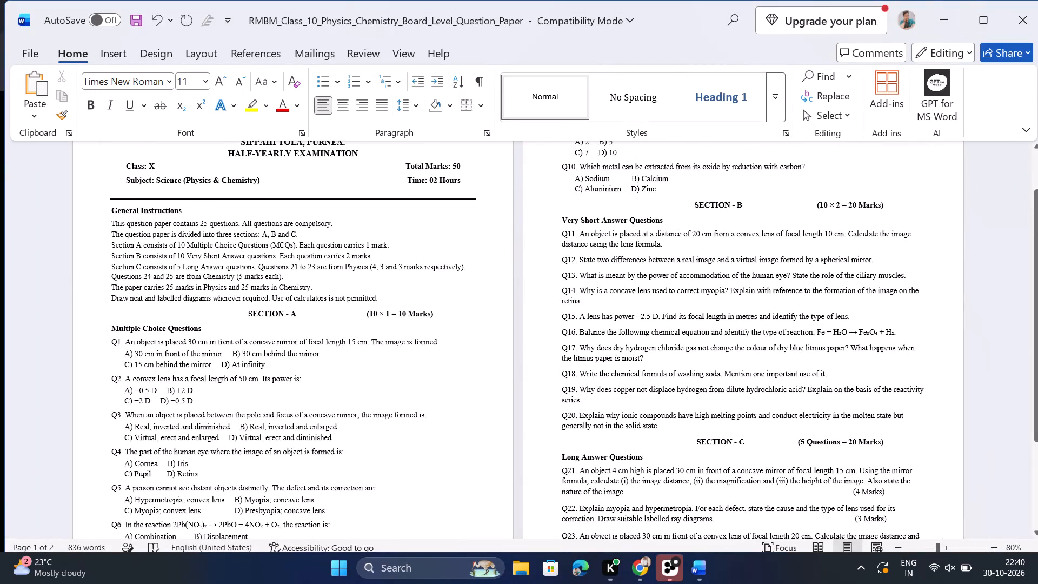
{"action": "left_click_drag", "start_coordinate": [111, 211], "coordinate": [228, 243]}
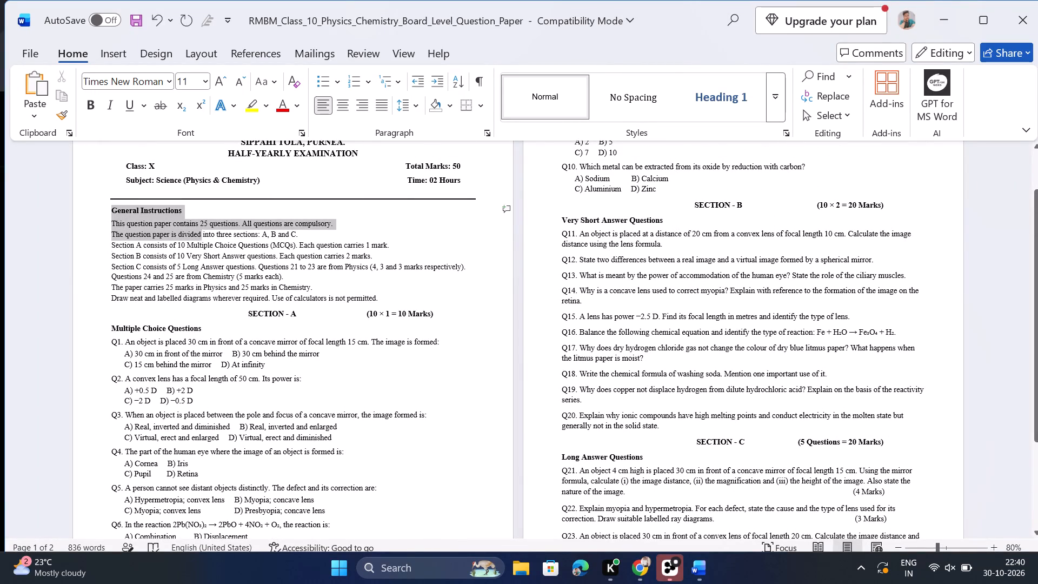
{"action": "left_click_drag", "start_coordinate": [228, 243], "coordinate": [409, 298]}
{"action": "key", "text": "BackSpace"}
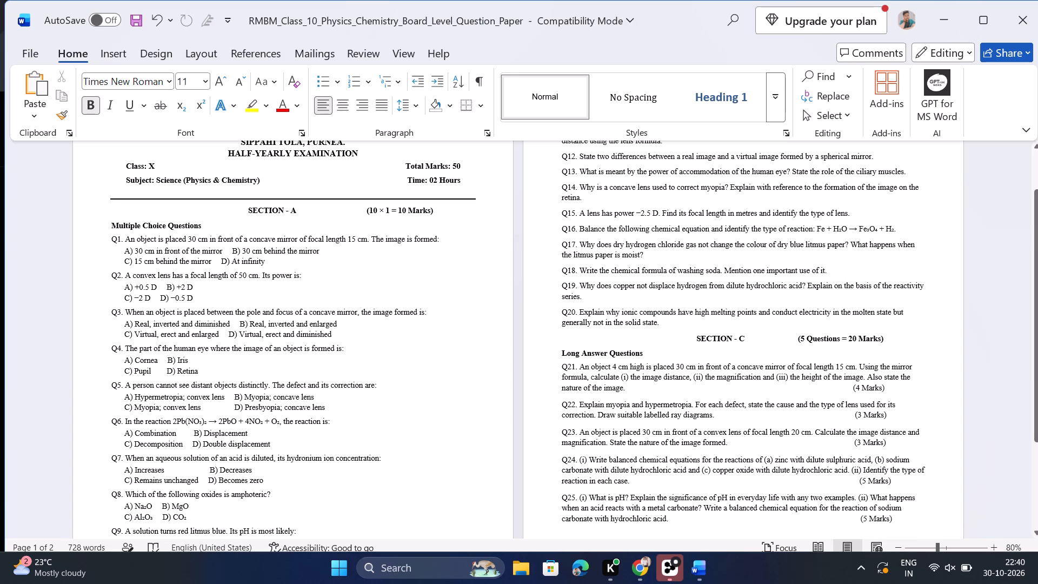
Review how the header and the sections fill the two pages without the General Instructions.
{"action": "scroll", "coordinate": [254, 338], "scroll_direction": "up", "scroll_amount": 1}
{"action": "scroll", "coordinate": [281, 400], "scroll_direction": "up", "scroll_amount": 1}
{"action": "scroll", "coordinate": [309, 422], "scroll_direction": "down", "scroll_amount": 3}
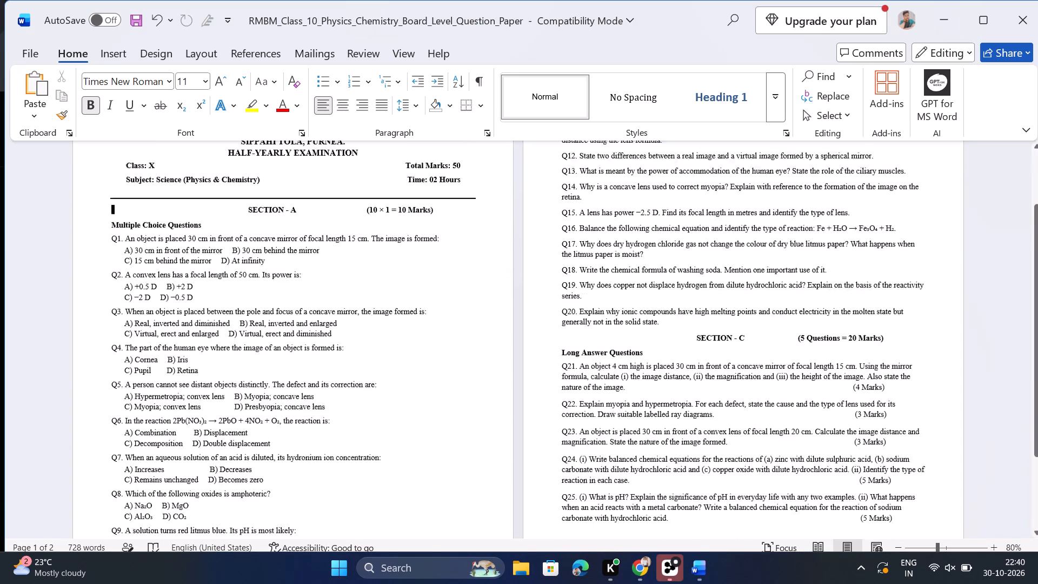
{"action": "scroll", "coordinate": [315, 401], "scroll_direction": "down", "scroll_amount": 3}
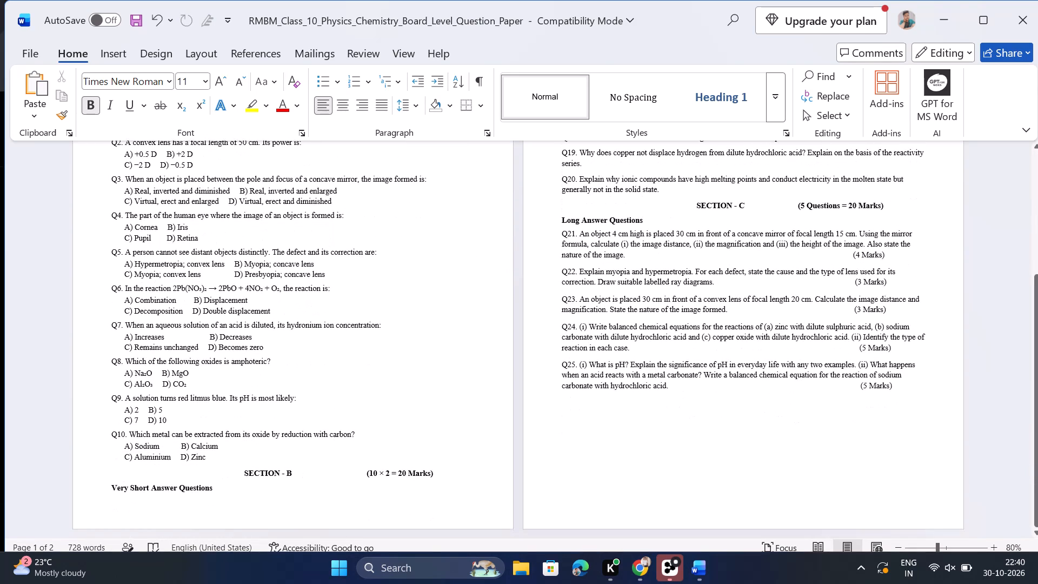
{"action": "scroll", "coordinate": [322, 391], "scroll_direction": "up", "scroll_amount": 4}
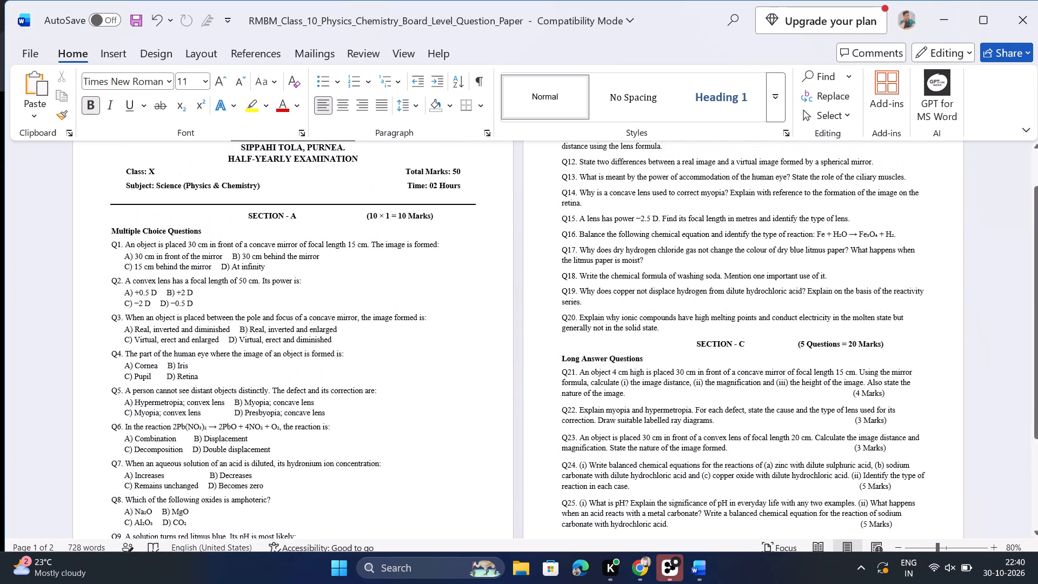
{"action": "scroll", "coordinate": [323, 390], "scroll_direction": "right", "scroll_amount": 1}
{"action": "scroll", "coordinate": [323, 390], "scroll_direction": "up", "scroll_amount": 1, "text": "ctrl"}
{"action": "scroll", "coordinate": [323, 390], "scroll_direction": "right", "scroll_amount": 1, "text": "ctrl"}
{"action": "scroll", "coordinate": [323, 390], "scroll_direction": "up", "scroll_amount": 1, "text": "ctrl"}
{"action": "scroll", "coordinate": [323, 390], "scroll_direction": "right", "scroll_amount": 1, "text": "ctrl"}
{"action": "scroll", "coordinate": [323, 390], "scroll_direction": "up", "scroll_amount": 4, "text": "ctrl"}
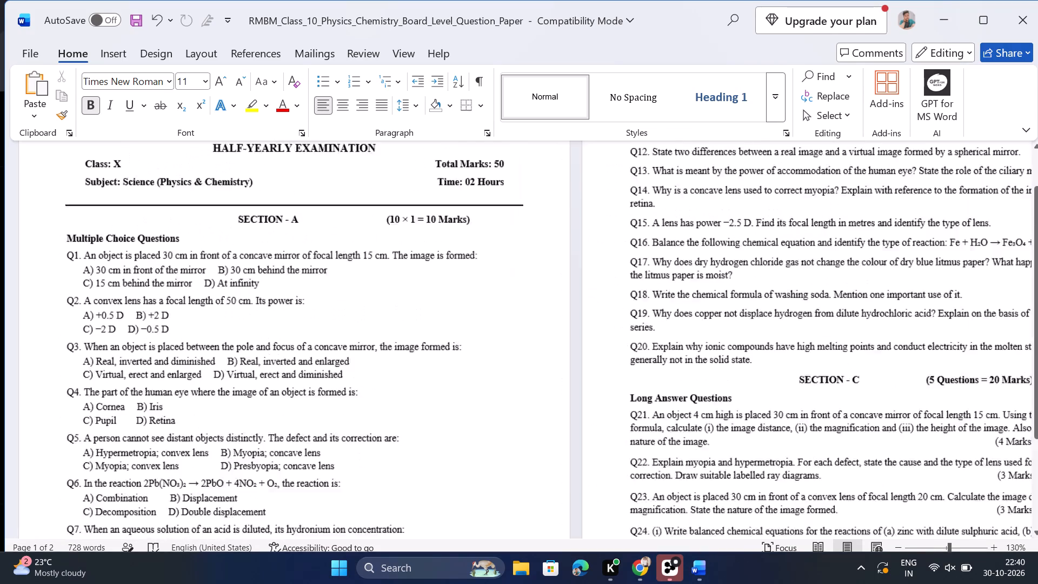
{"action": "scroll", "coordinate": [330, 371], "scroll_direction": "up", "scroll_amount": 2}
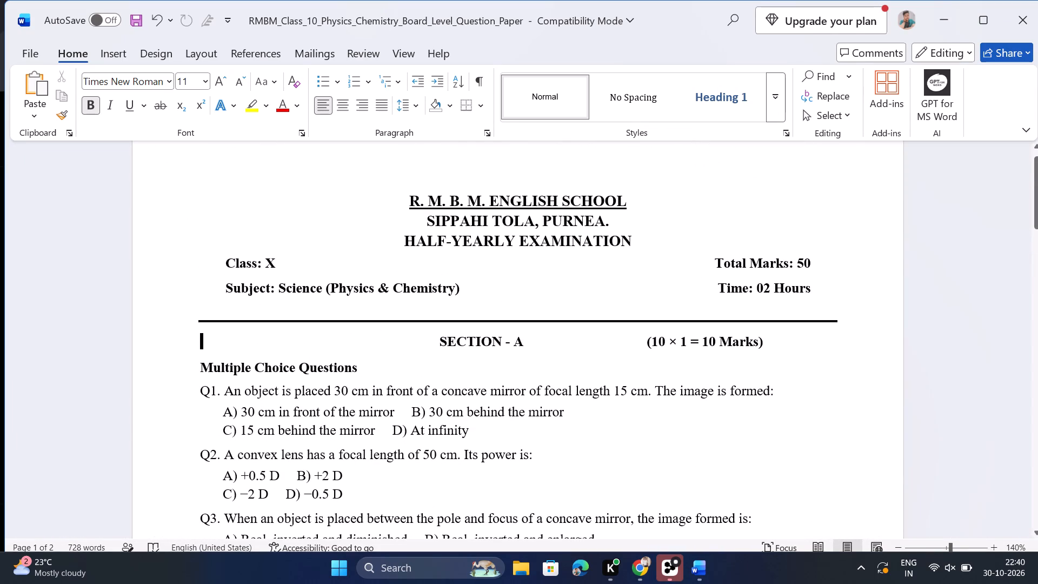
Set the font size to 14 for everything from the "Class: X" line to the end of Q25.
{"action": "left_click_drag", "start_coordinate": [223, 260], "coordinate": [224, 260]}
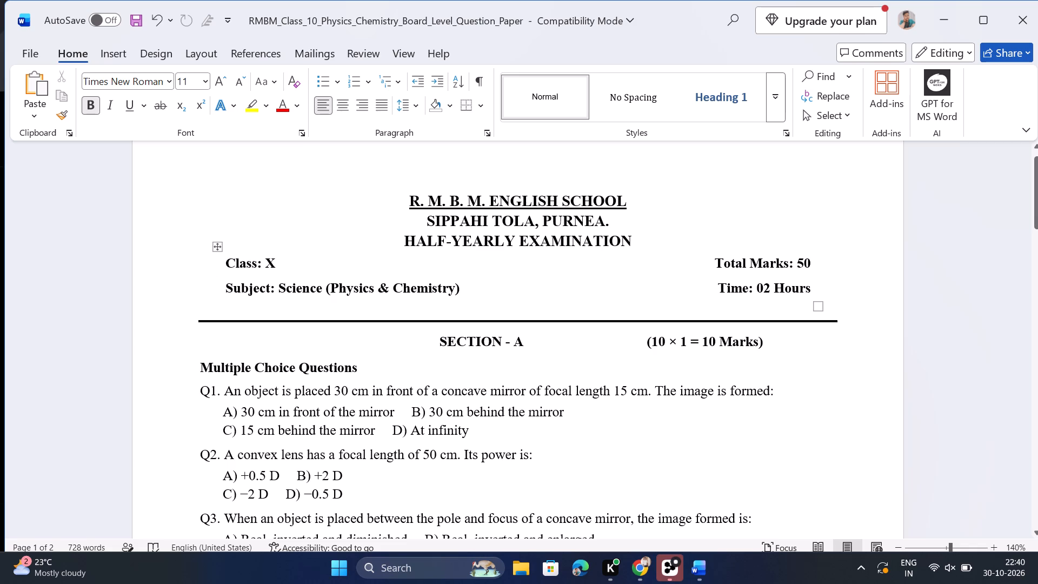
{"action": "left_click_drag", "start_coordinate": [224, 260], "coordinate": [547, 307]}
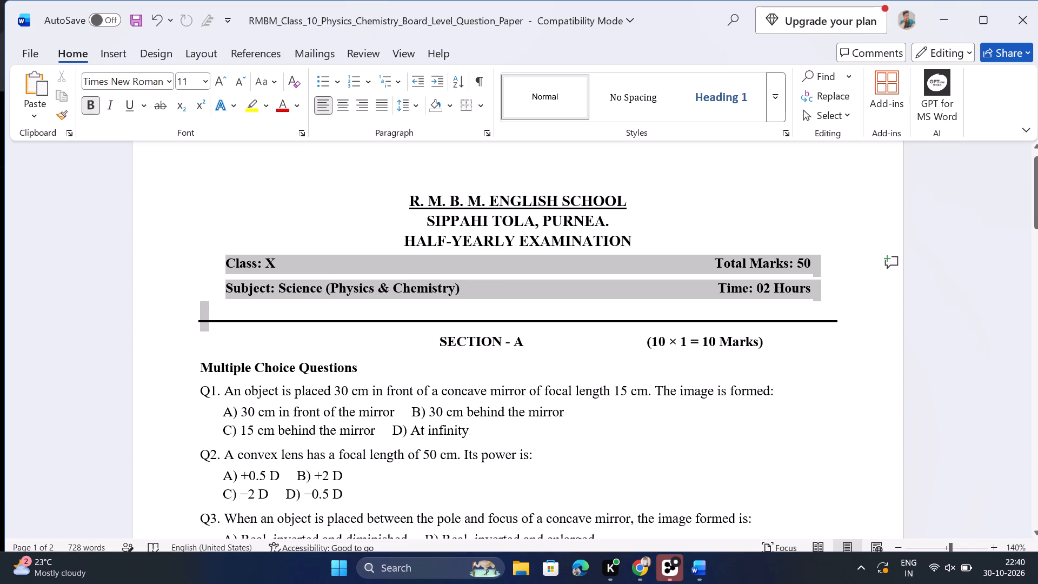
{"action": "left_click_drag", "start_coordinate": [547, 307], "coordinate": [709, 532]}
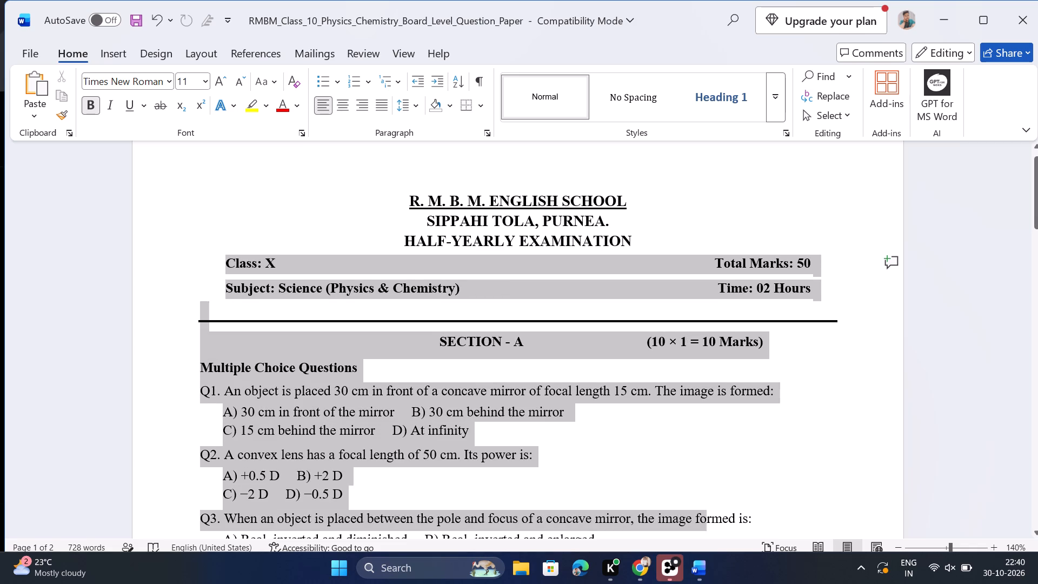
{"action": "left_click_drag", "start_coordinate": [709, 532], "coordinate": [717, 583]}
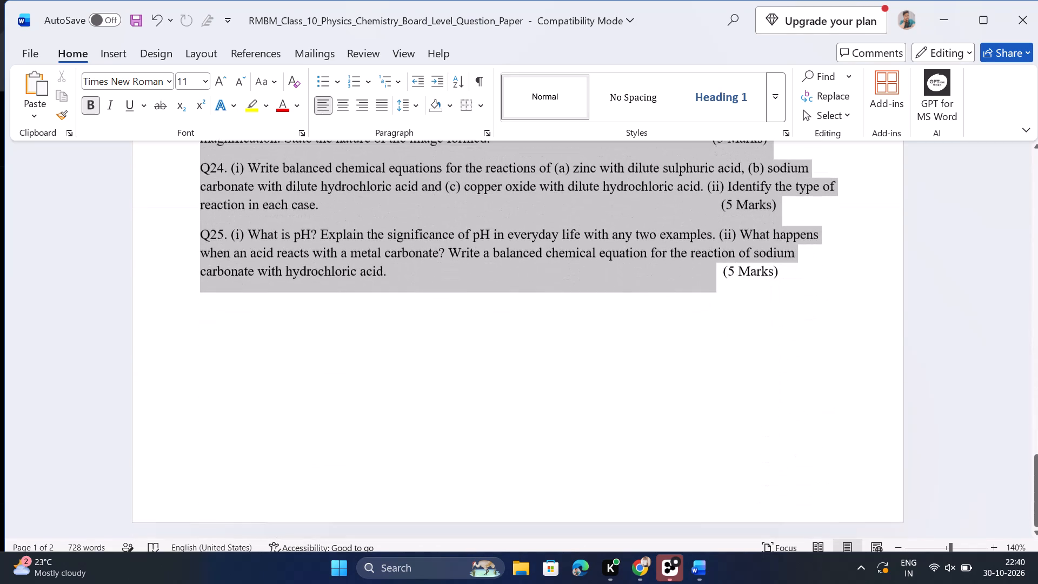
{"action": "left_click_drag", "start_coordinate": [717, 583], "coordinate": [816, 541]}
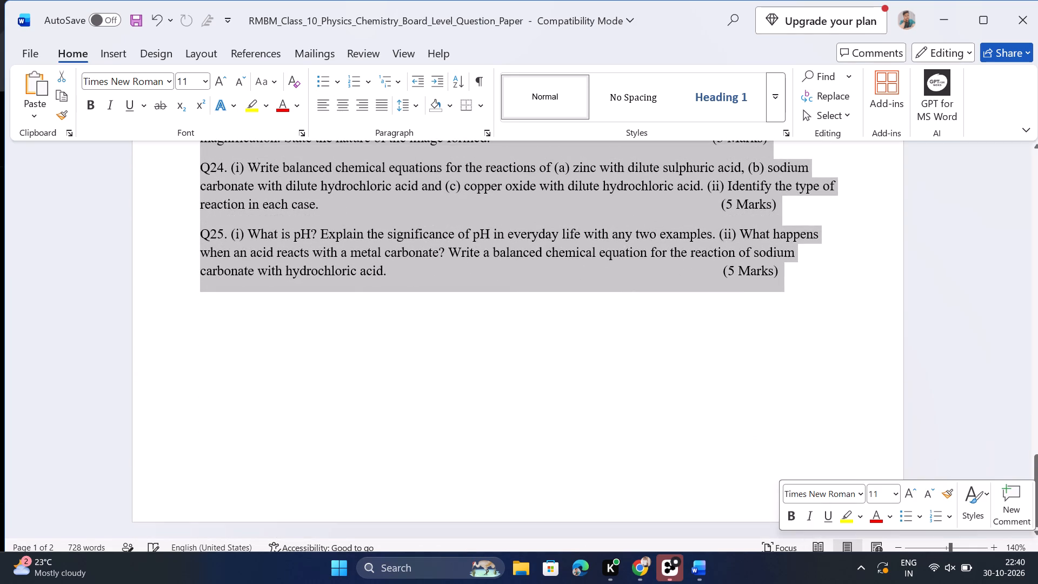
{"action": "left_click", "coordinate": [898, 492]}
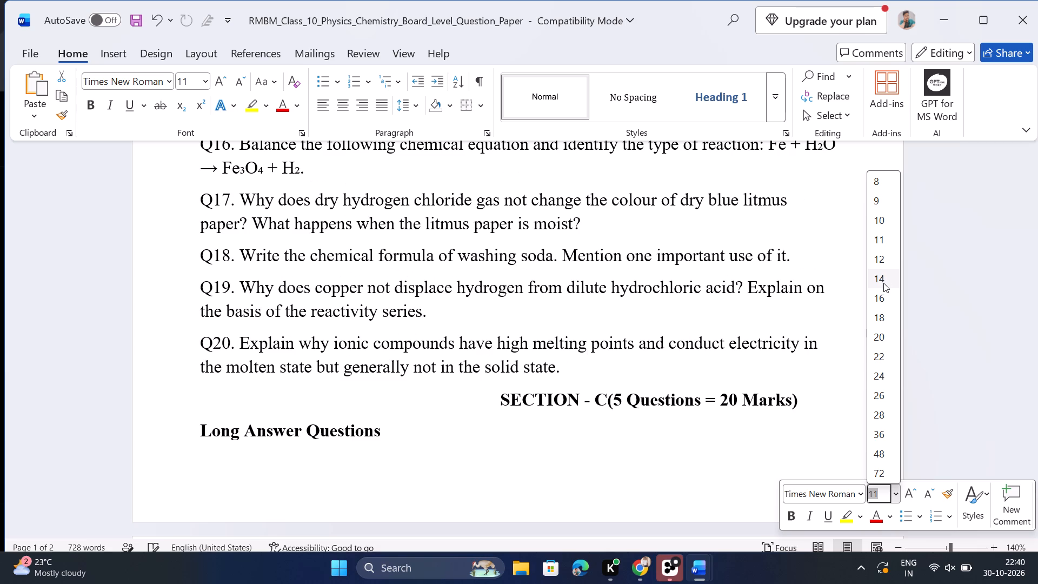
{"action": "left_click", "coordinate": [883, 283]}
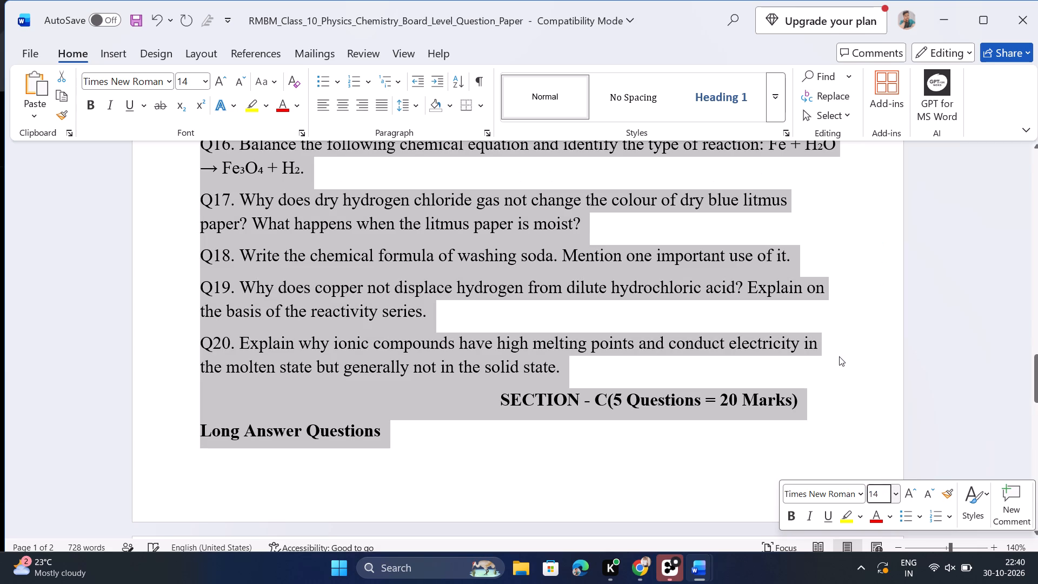
Examine the enlarged paper from Section C back to the header, checking page breaks, section headings and marks alignment.
{"action": "left_click", "coordinate": [839, 357]}
{"action": "scroll", "coordinate": [833, 388], "scroll_direction": "down", "scroll_amount": 6}
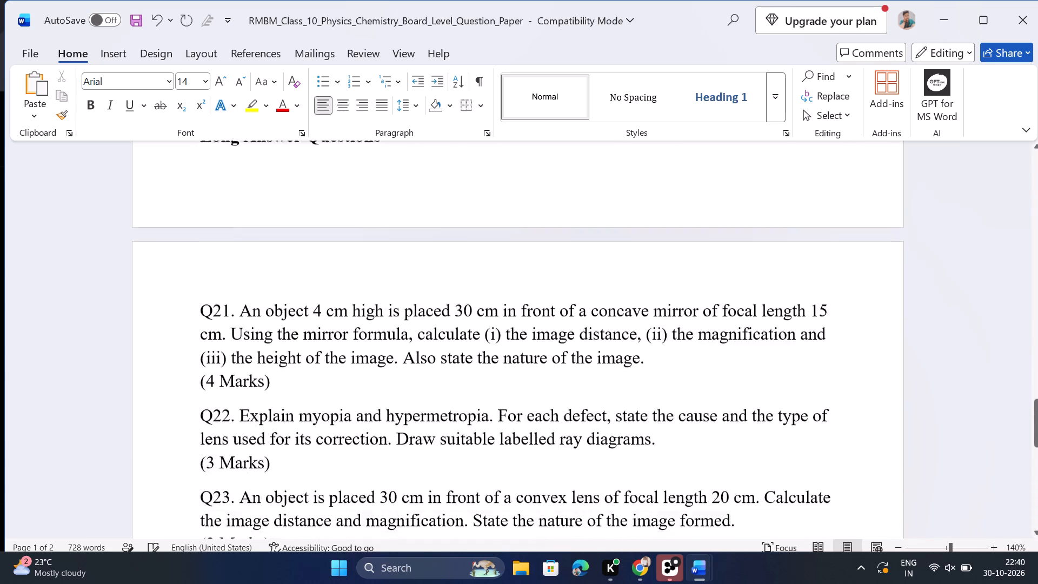
{"action": "scroll", "coordinate": [831, 379], "scroll_direction": "down", "scroll_amount": 8}
{"action": "scroll", "coordinate": [831, 375], "scroll_direction": "down", "scroll_amount": 5, "text": "ctrl"}
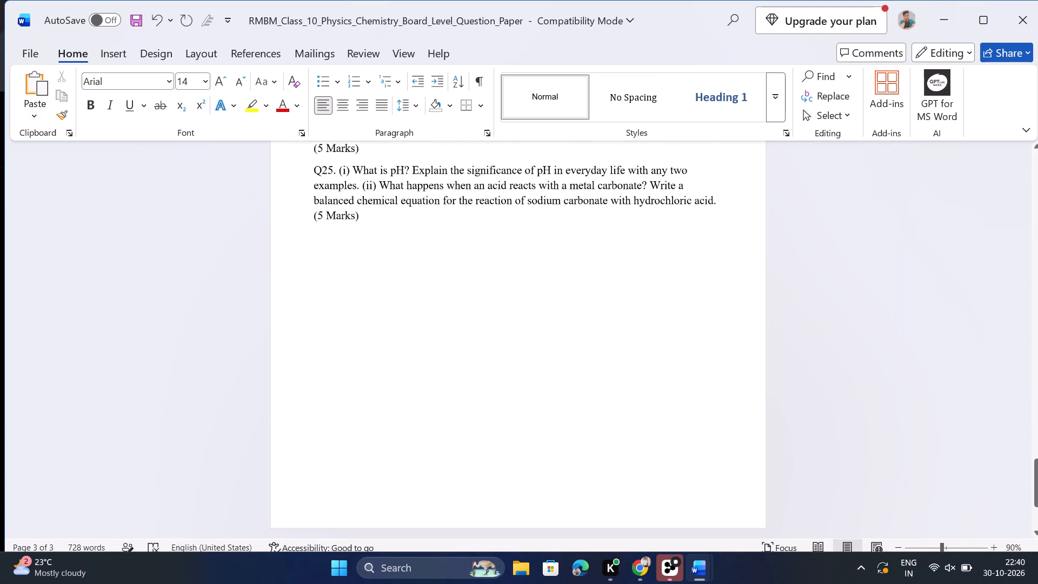
{"action": "scroll", "coordinate": [830, 370], "scroll_direction": "up", "scroll_amount": 12}
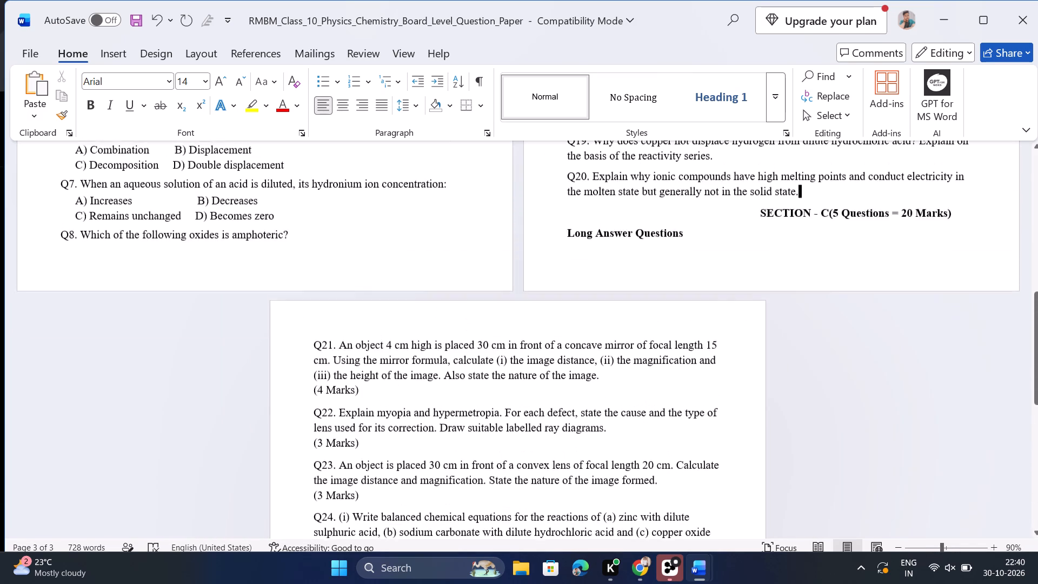
{"action": "scroll", "coordinate": [830, 367], "scroll_direction": "up", "scroll_amount": 8}
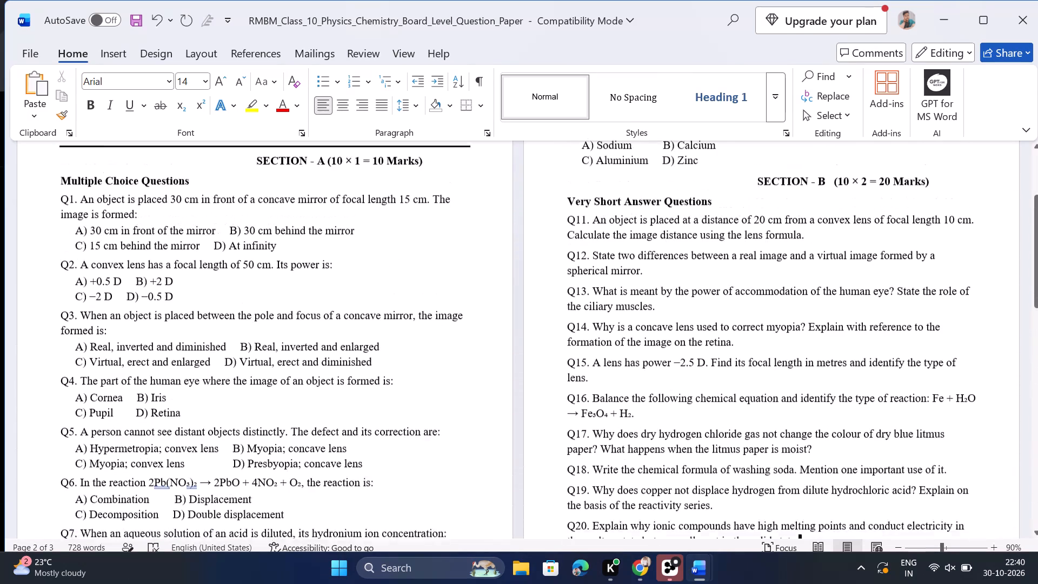
{"action": "scroll", "coordinate": [828, 355], "scroll_direction": "up", "scroll_amount": 2}
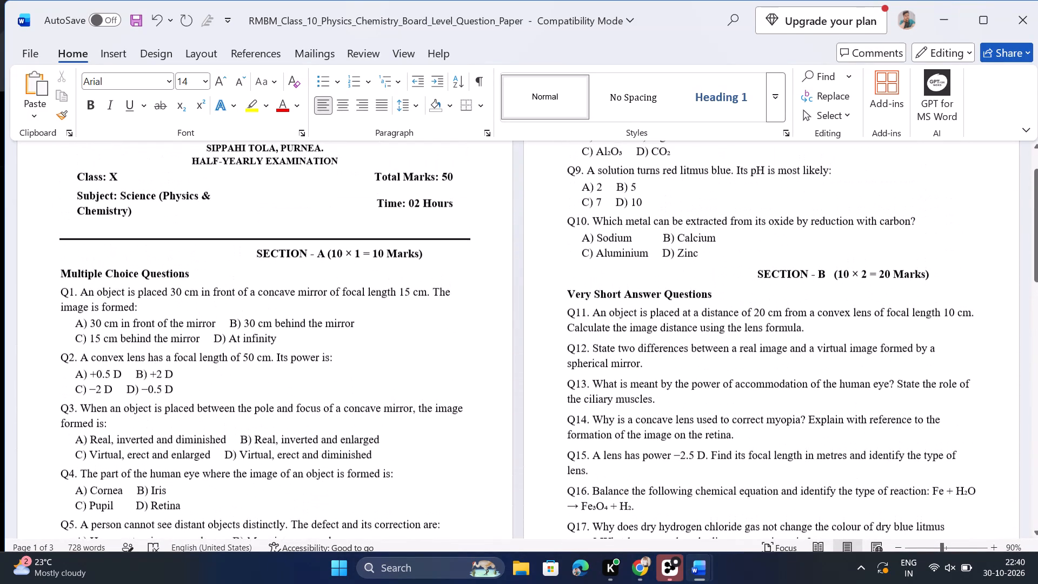
{"action": "scroll", "coordinate": [828, 353], "scroll_direction": "up", "scroll_amount": 2}
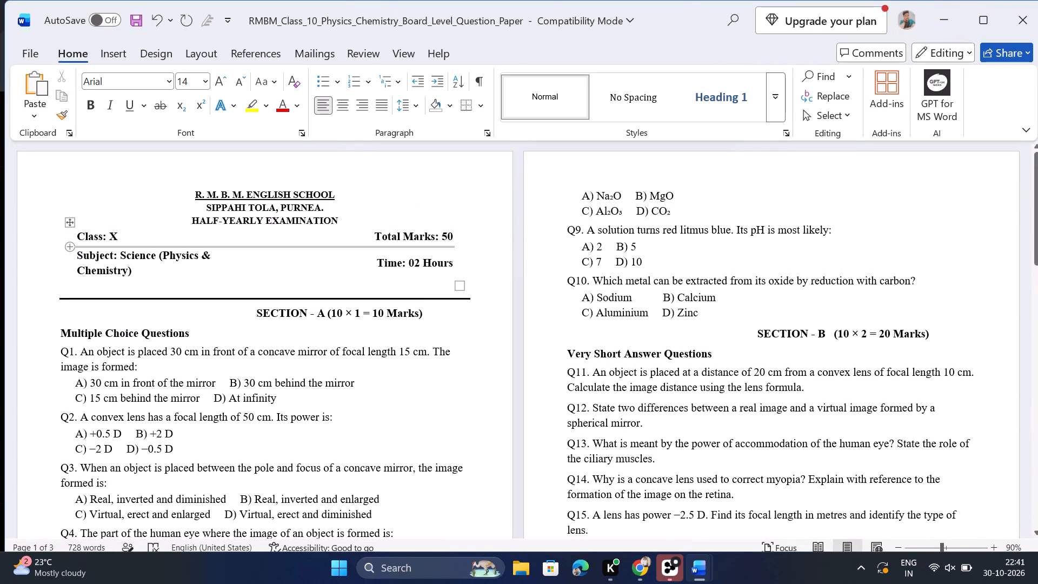
Set the font size to 12 for everything from the "Class: X" line to the end of Q25.
{"action": "left_click_drag", "start_coordinate": [76, 233], "coordinate": [371, 341]}
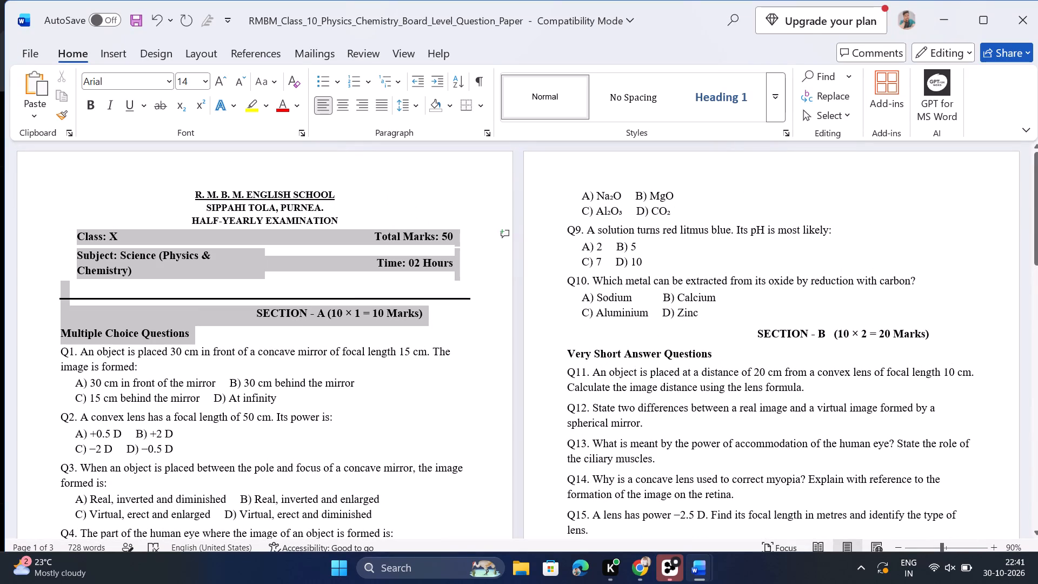
{"action": "left_click_drag", "start_coordinate": [371, 341], "coordinate": [610, 583]}
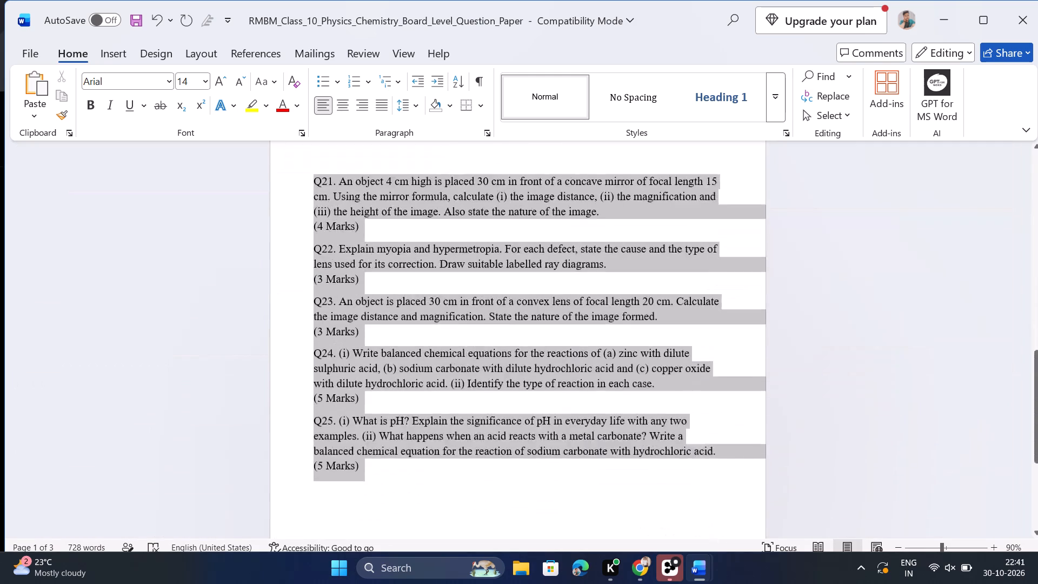
{"action": "left_click_drag", "start_coordinate": [610, 583], "coordinate": [610, 480]}
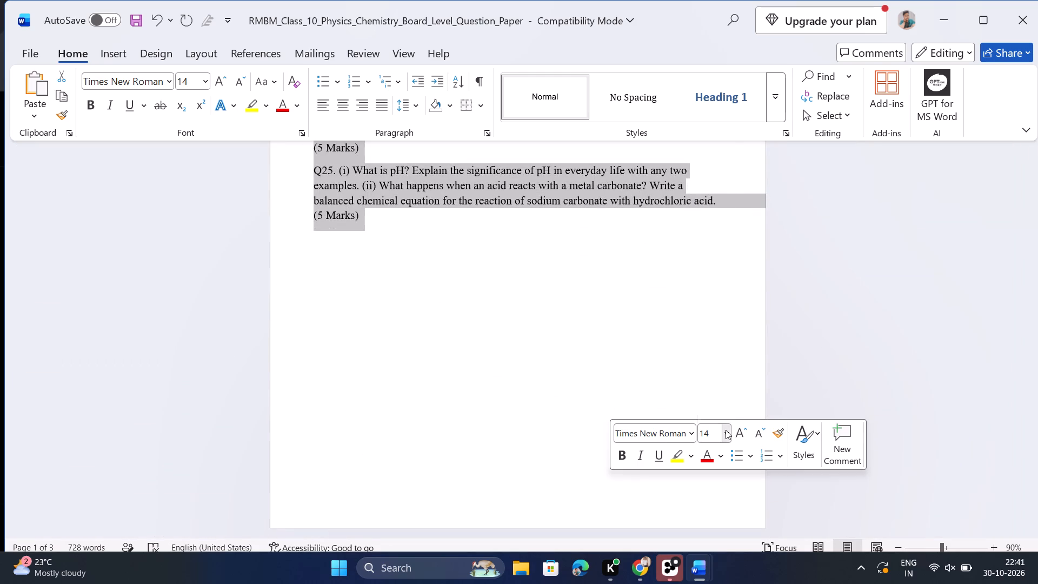
{"action": "left_click", "coordinate": [724, 429]}
{"action": "left_click", "coordinate": [711, 195]}
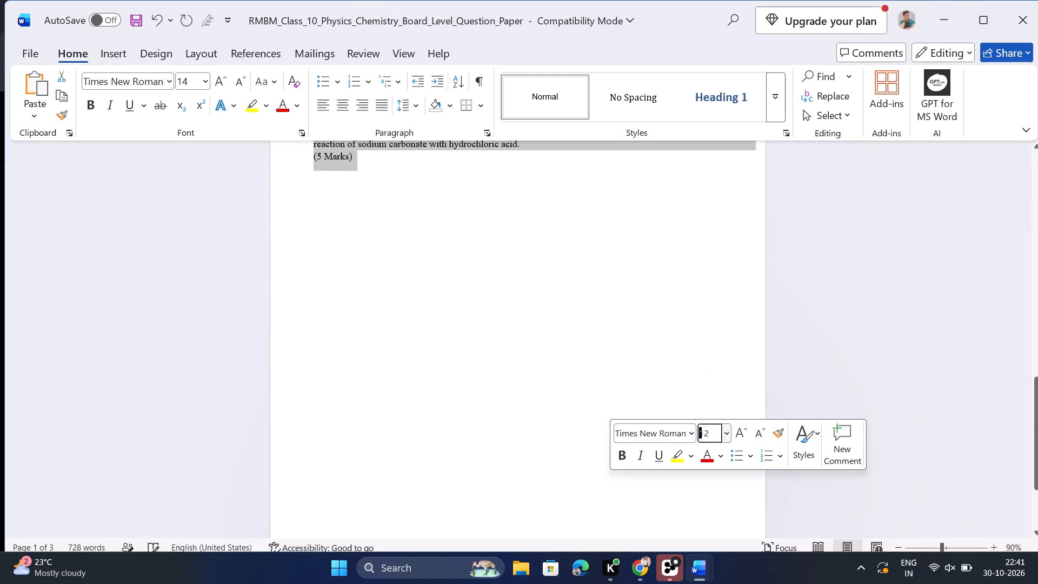
Review the whole paper at font size 12, checking page breaks, section headings and how the questions spread over the pages.
{"action": "left_click", "coordinate": [877, 351]}
{"action": "scroll", "coordinate": [742, 411], "scroll_direction": "up", "scroll_amount": 2}
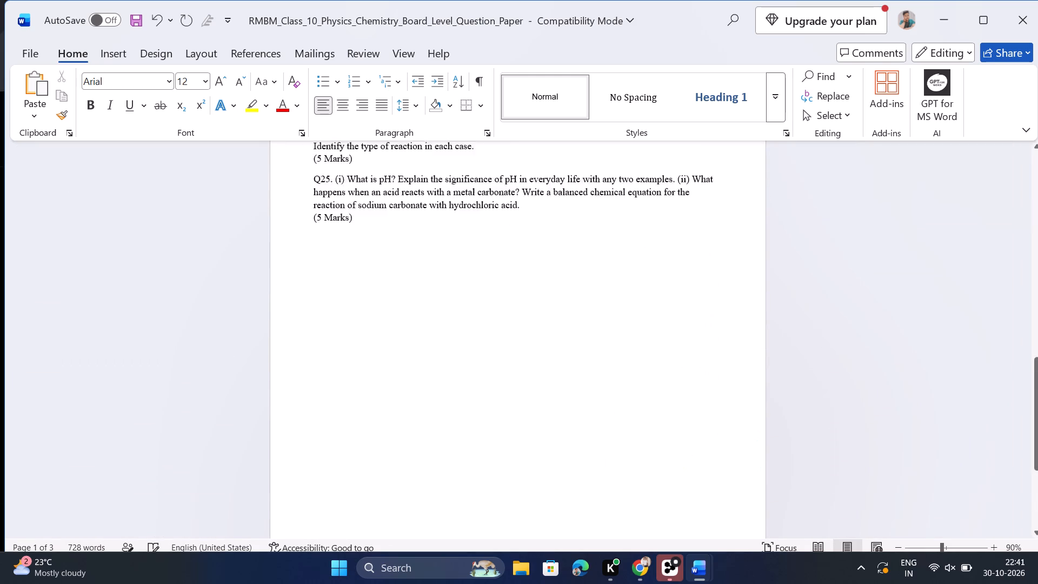
{"action": "scroll", "coordinate": [741, 411], "scroll_direction": "up", "scroll_amount": 3}
{"action": "scroll", "coordinate": [751, 490], "scroll_direction": "up", "scroll_amount": 5}
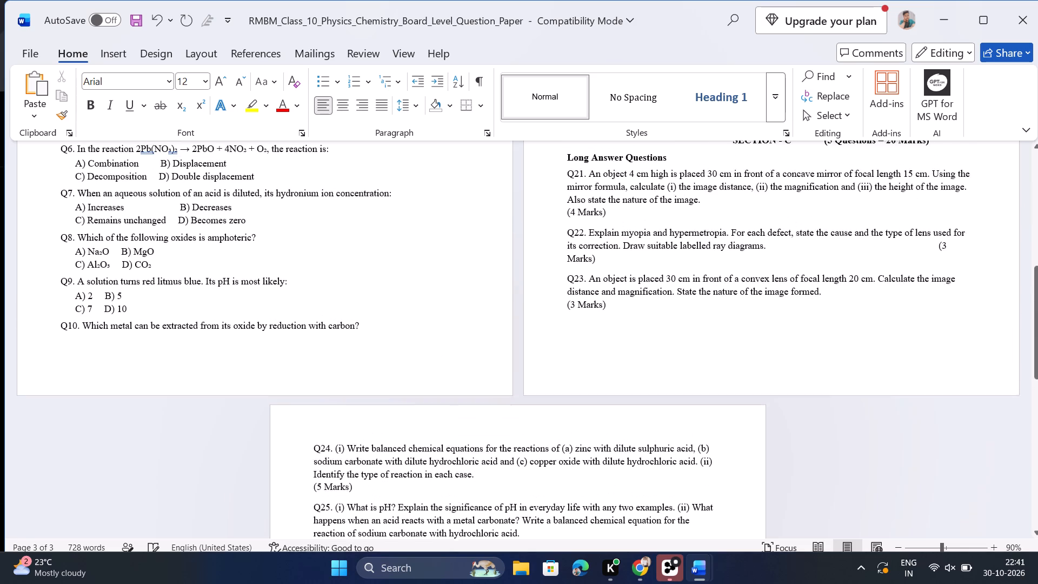
{"action": "scroll", "coordinate": [754, 480], "scroll_direction": "up", "scroll_amount": 7}
{"action": "scroll", "coordinate": [489, 429], "scroll_direction": "up", "scroll_amount": 3}
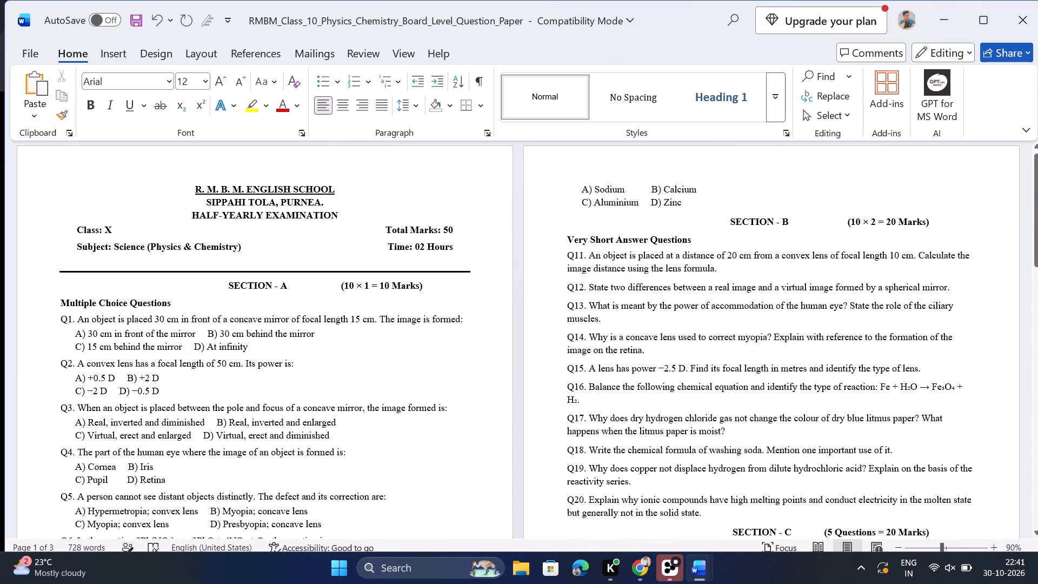
{"action": "scroll", "coordinate": [455, 437], "scroll_direction": "down", "scroll_amount": 3}
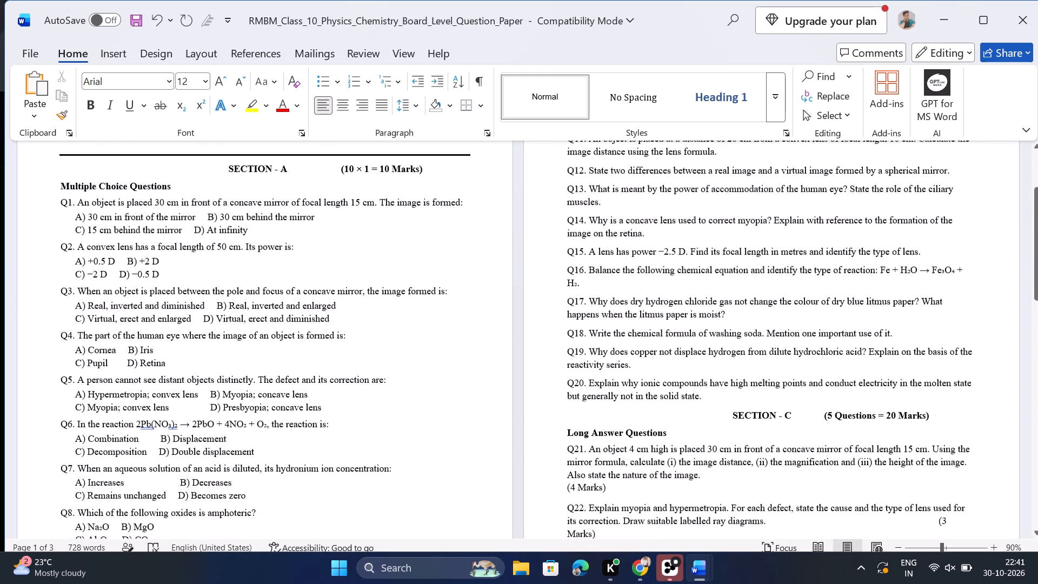
{"action": "scroll", "coordinate": [455, 437], "scroll_direction": "down", "scroll_amount": 5}
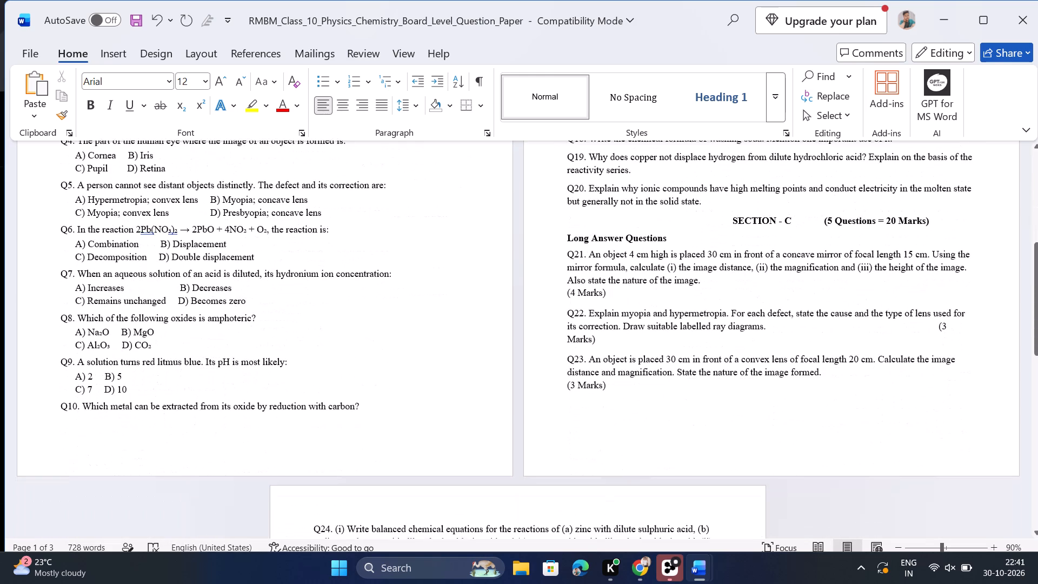
{"action": "scroll", "coordinate": [455, 432], "scroll_direction": "down", "scroll_amount": 4}
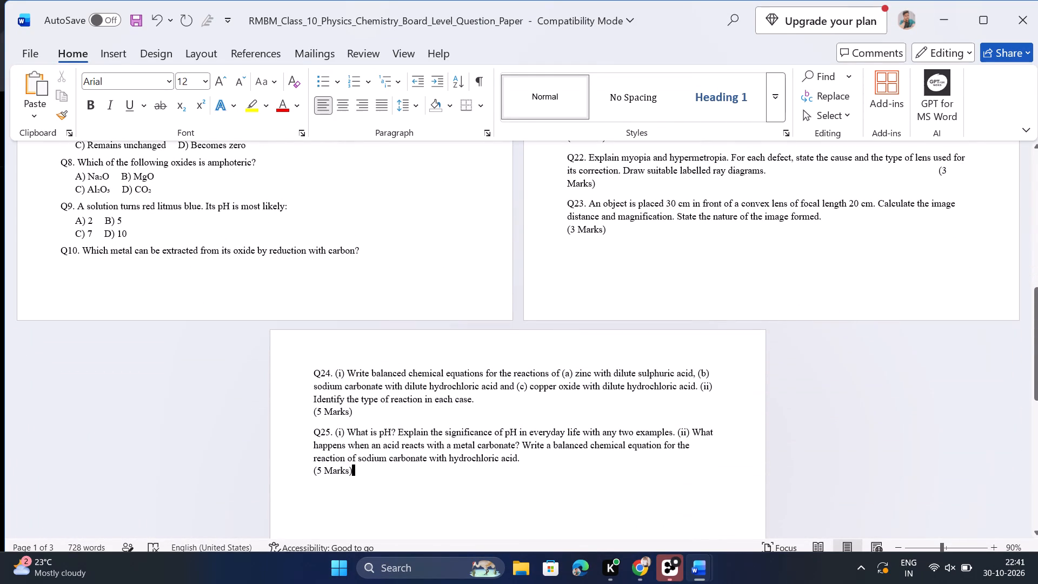
{"action": "scroll", "coordinate": [350, 503], "scroll_direction": "up", "scroll_amount": 3}
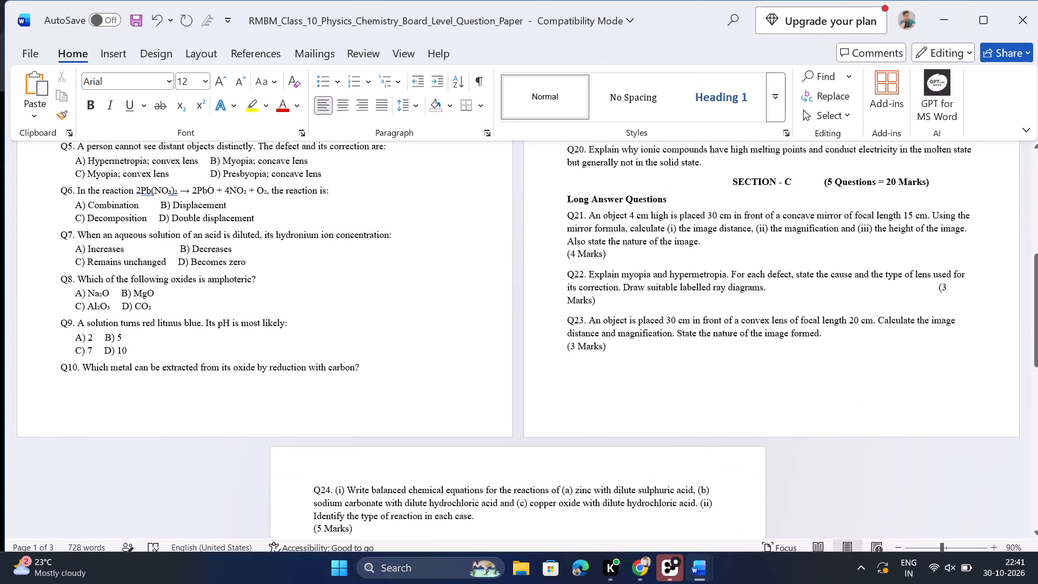
{"action": "scroll", "coordinate": [357, 494], "scroll_direction": "up", "scroll_amount": 8}
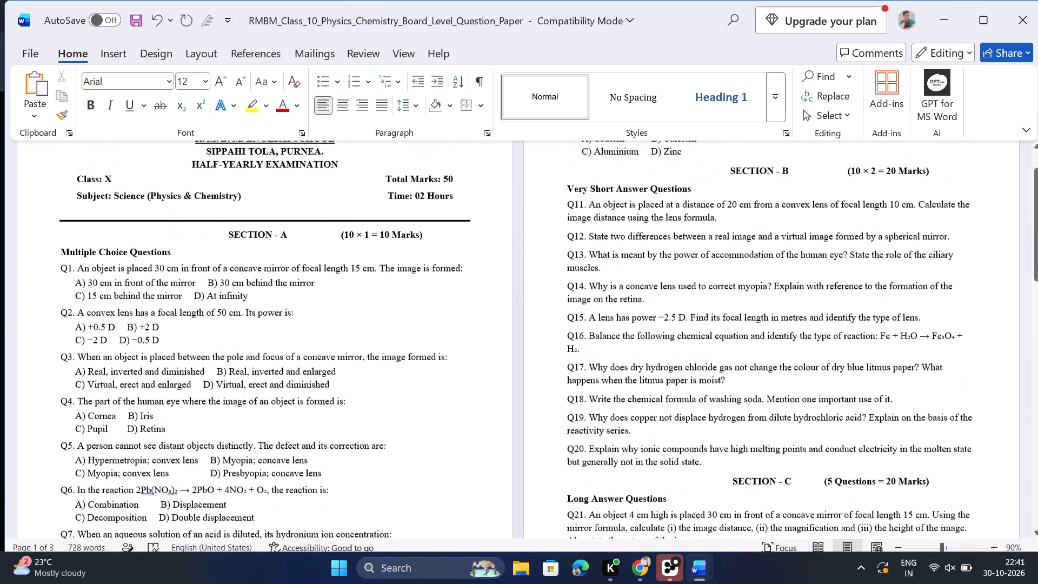
{"action": "scroll", "coordinate": [440, 412], "scroll_direction": "up", "scroll_amount": 2}
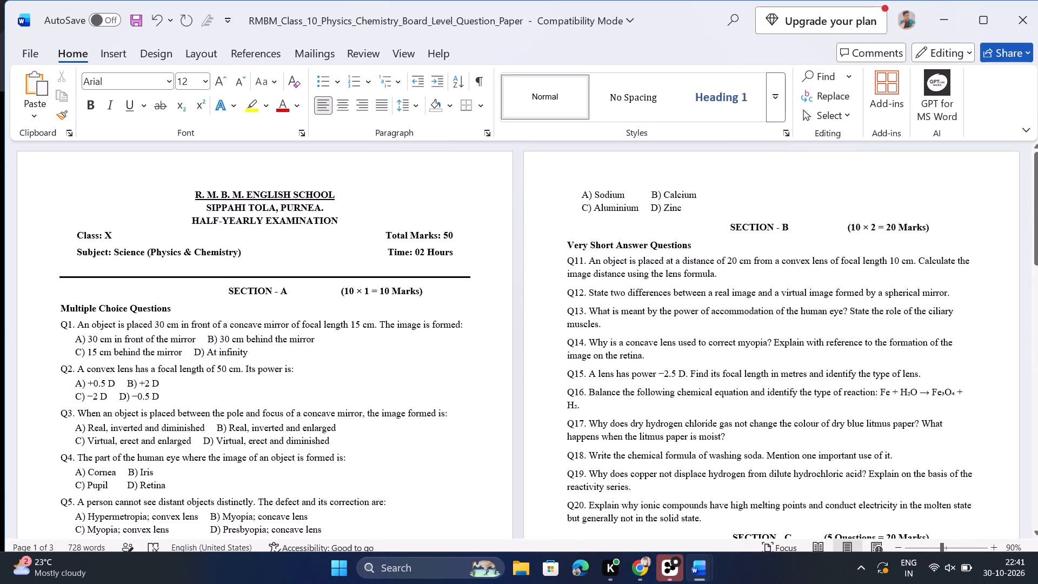
{"action": "scroll", "coordinate": [501, 443], "scroll_direction": "down", "scroll_amount": 1}
{"action": "scroll", "coordinate": [501, 443], "scroll_direction": "up", "scroll_amount": 1}
{"action": "scroll", "coordinate": [500, 439], "scroll_direction": "down", "scroll_amount": 3}
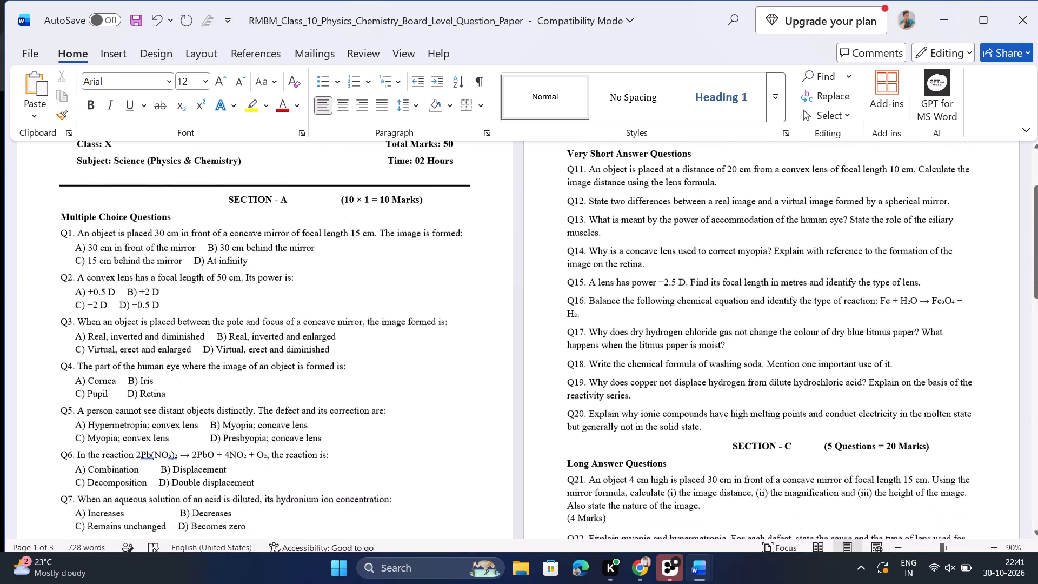
{"action": "scroll", "coordinate": [500, 439], "scroll_direction": "up", "scroll_amount": 3}
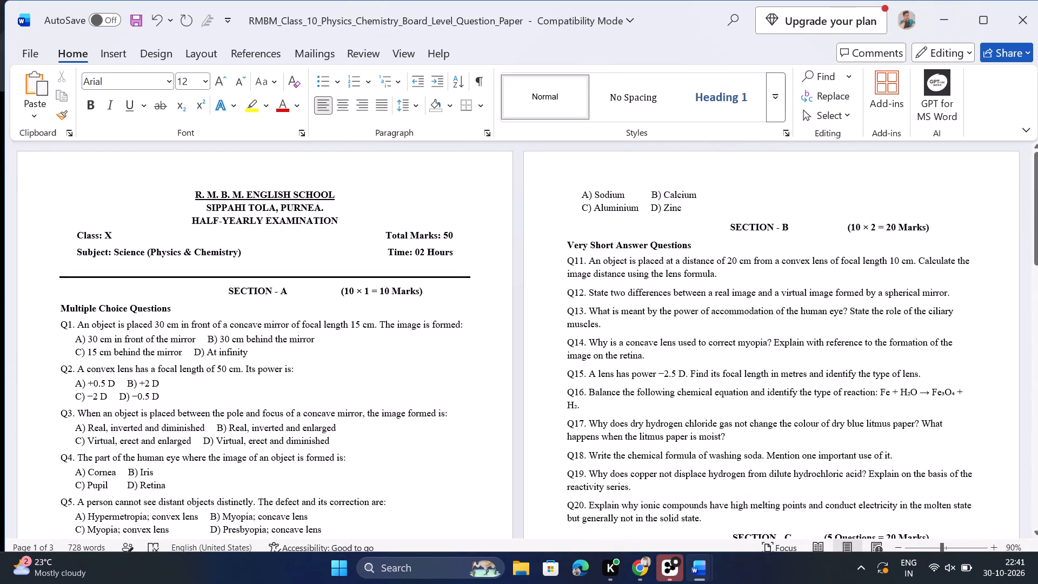
{"action": "scroll", "coordinate": [380, 541], "scroll_direction": "down", "scroll_amount": 4}
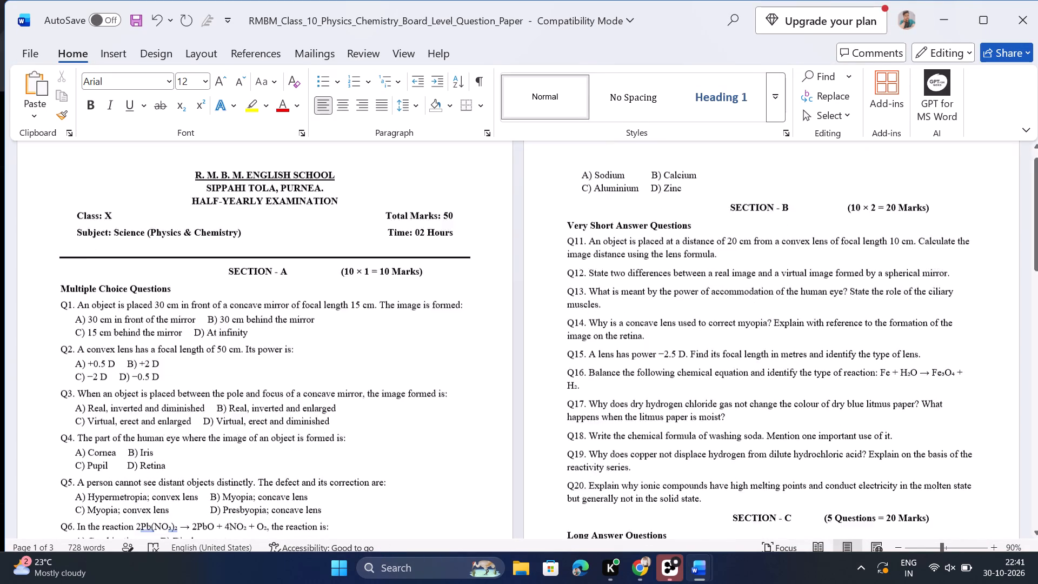
{"action": "scroll", "coordinate": [347, 529], "scroll_direction": "down", "scroll_amount": 1}
{"action": "scroll", "coordinate": [370, 469], "scroll_direction": "down", "scroll_amount": 6}
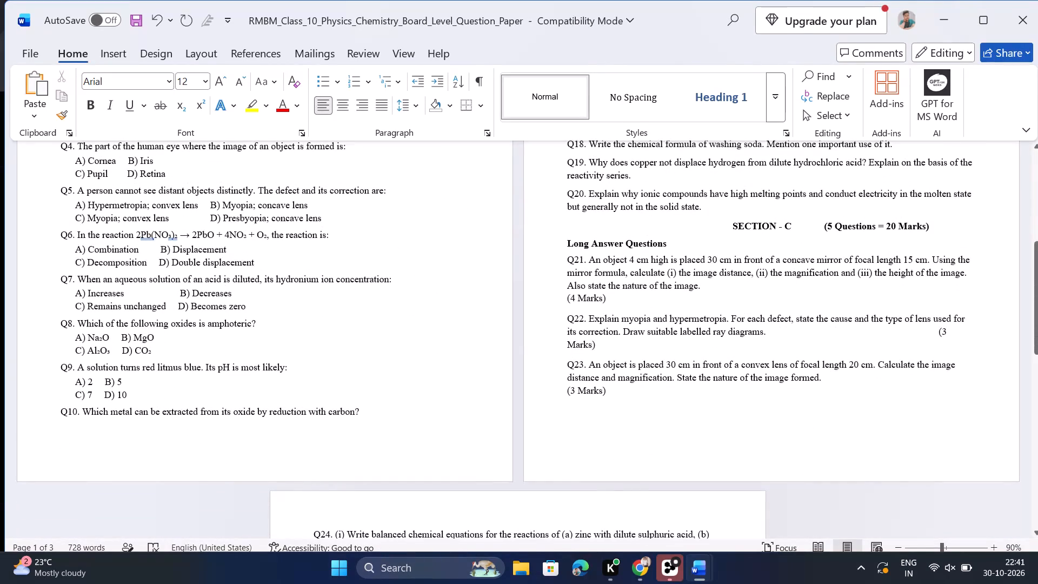
Pull the Q10 answer options back from the second page by joining them to the end of the Q10 question line.
{"action": "scroll", "coordinate": [398, 446], "scroll_direction": "right", "scroll_amount": 2}
{"action": "left_click", "coordinate": [398, 446]}
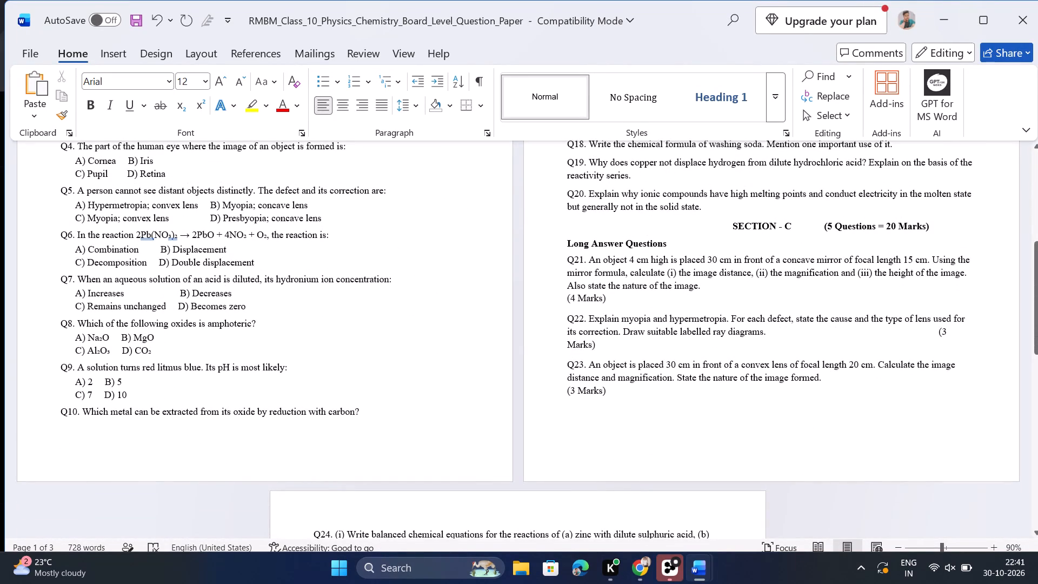
{"action": "left_click", "coordinate": [398, 446]}
{"action": "scroll", "coordinate": [435, 442], "scroll_direction": "right", "scroll_amount": 1}
{"action": "scroll", "coordinate": [515, 440], "scroll_direction": "right", "scroll_amount": 1}
{"action": "scroll", "coordinate": [515, 440], "scroll_direction": "up", "scroll_amount": 3, "text": "ctrl"}
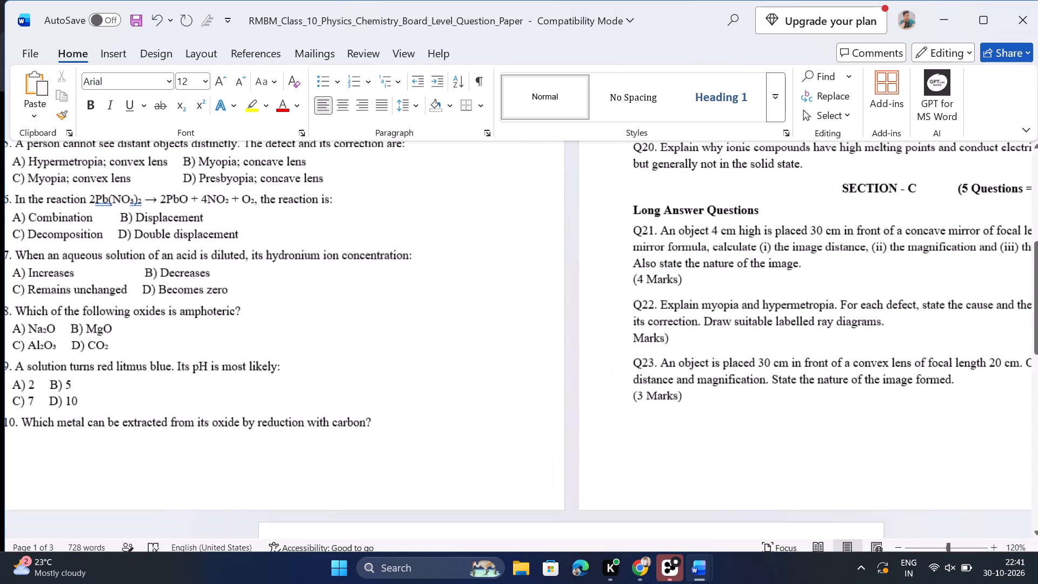
{"action": "scroll", "coordinate": [679, 464], "scroll_direction": "up", "scroll_amount": 9}
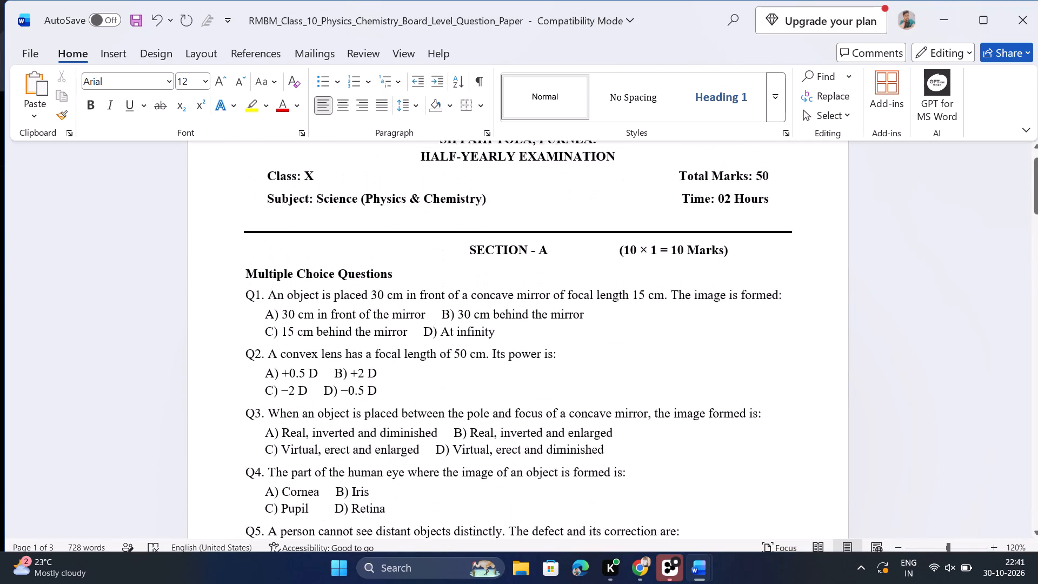
{"action": "scroll", "coordinate": [518, 431], "scroll_direction": "down", "scroll_amount": 4}
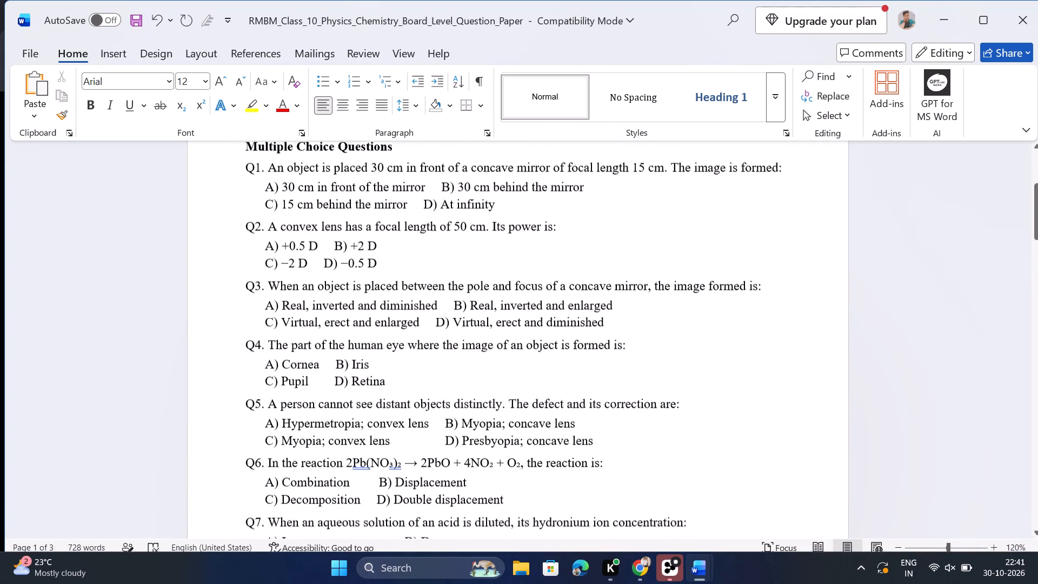
{"action": "scroll", "coordinate": [518, 431], "scroll_direction": "down", "scroll_amount": 2}
{"action": "scroll", "coordinate": [416, 421], "scroll_direction": "down", "scroll_amount": 6}
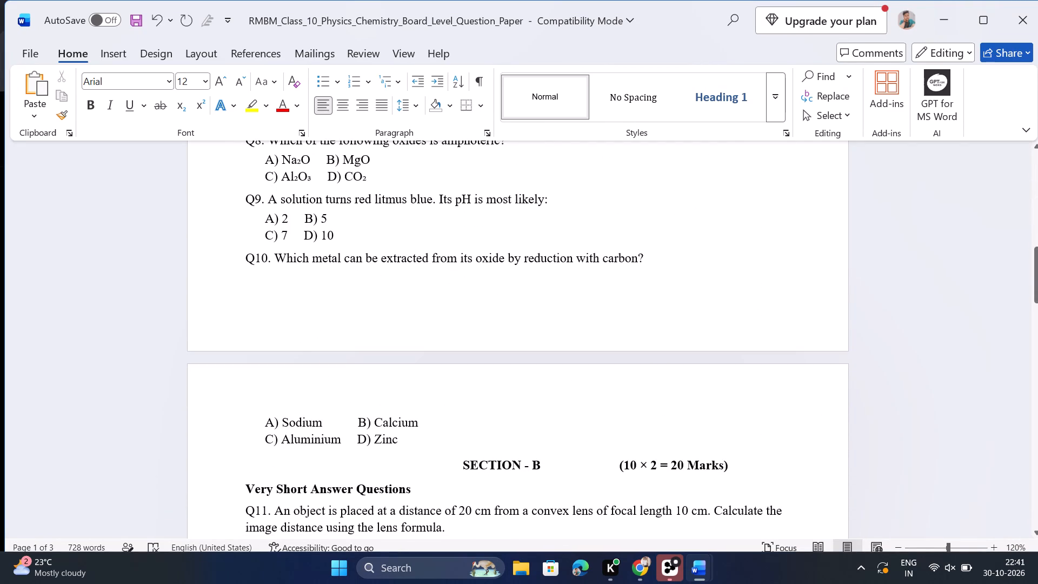
{"action": "left_click", "coordinate": [264, 420]}
{"action": "key", "text": "BackSpace"}
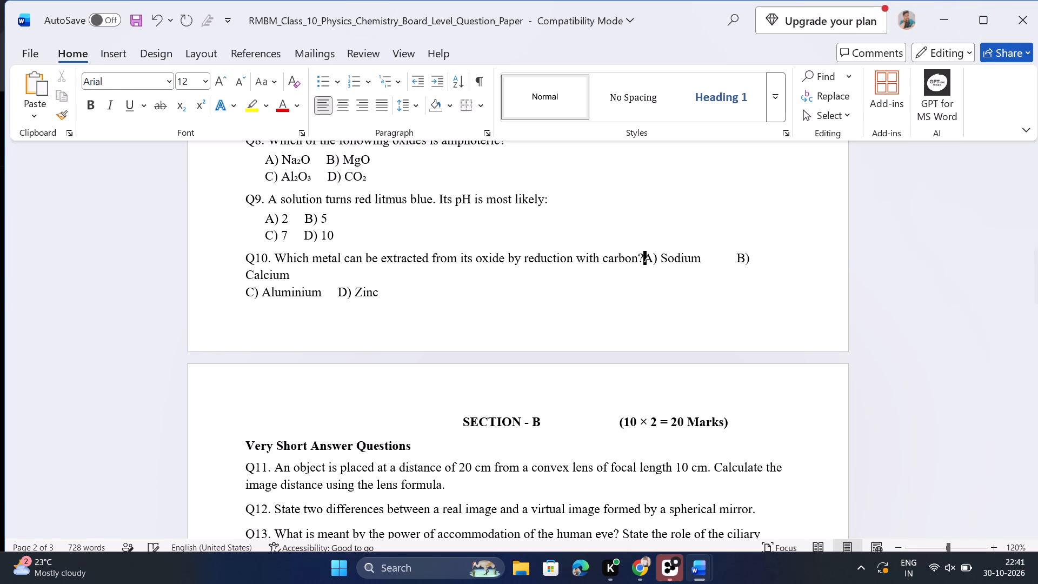
Insert spaces between the Q10 question and option A) to push the options toward the following line.
{"action": "key", "text": "space"}
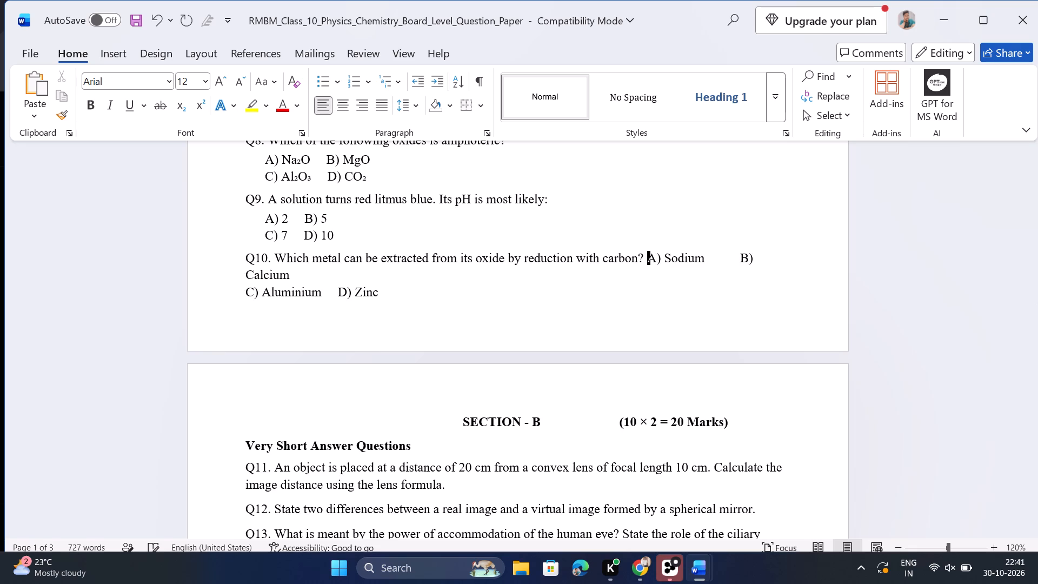
{"action": "key", "text": "space"}
{"action": "key", "text": "space"}
{"action": "key", "text": "space"}
{"action": "key", "text": "space"}
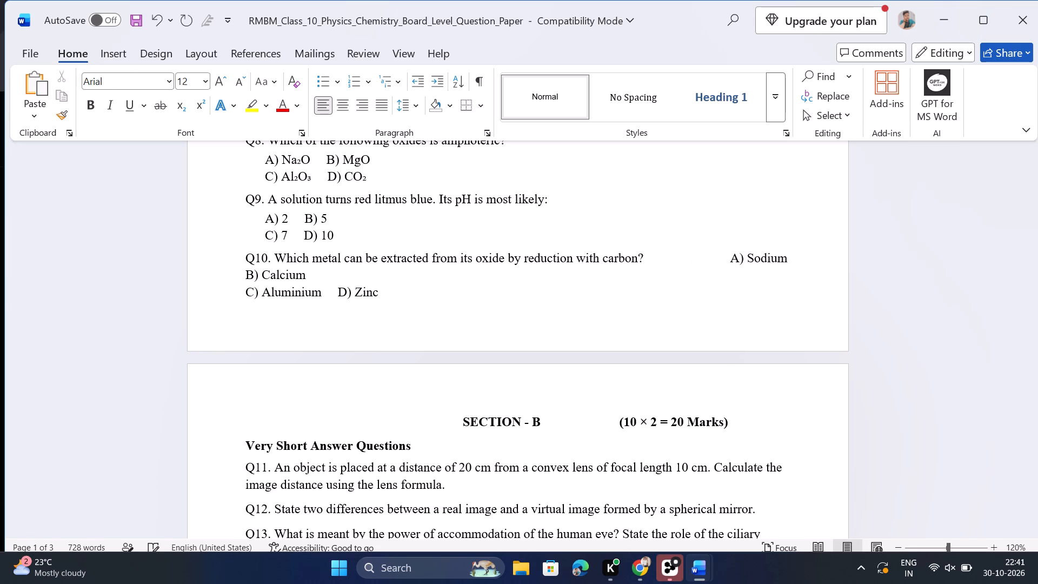
{"action": "key", "text": "space"}
{"action": "key", "text": "space"}
{"action": "key", "text": "space"}
{"action": "key", "text": "space"}
{"action": "key", "text": "space"}
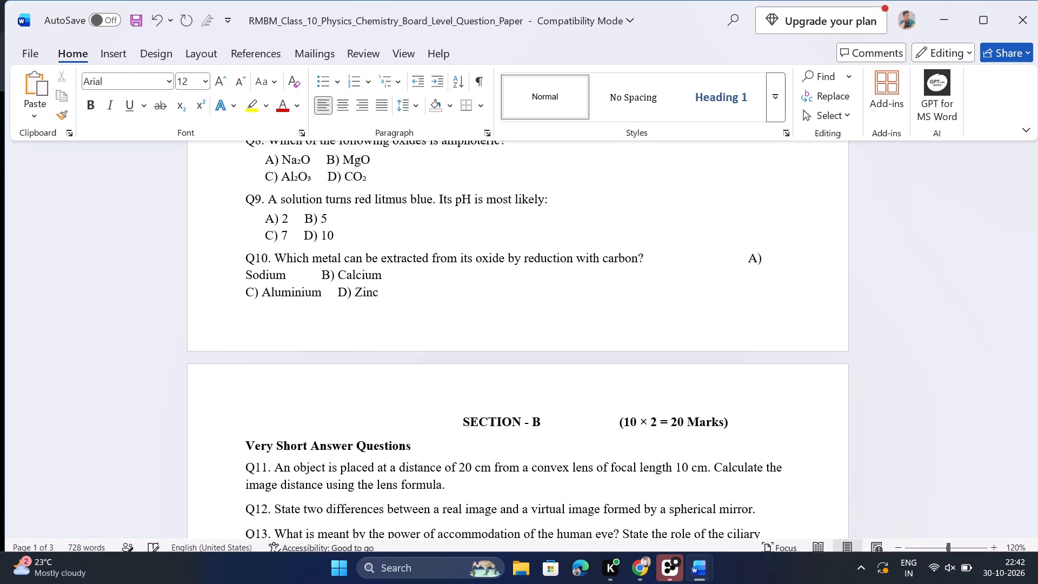
{"action": "key", "text": "space"}
{"action": "key", "text": "space"}
{"action": "key", "text": "space"}
{"action": "key", "text": "space"}
{"action": "key", "text": "space"}
Add more spaces after the Q10 question until option A) Sodium starts on the following line.
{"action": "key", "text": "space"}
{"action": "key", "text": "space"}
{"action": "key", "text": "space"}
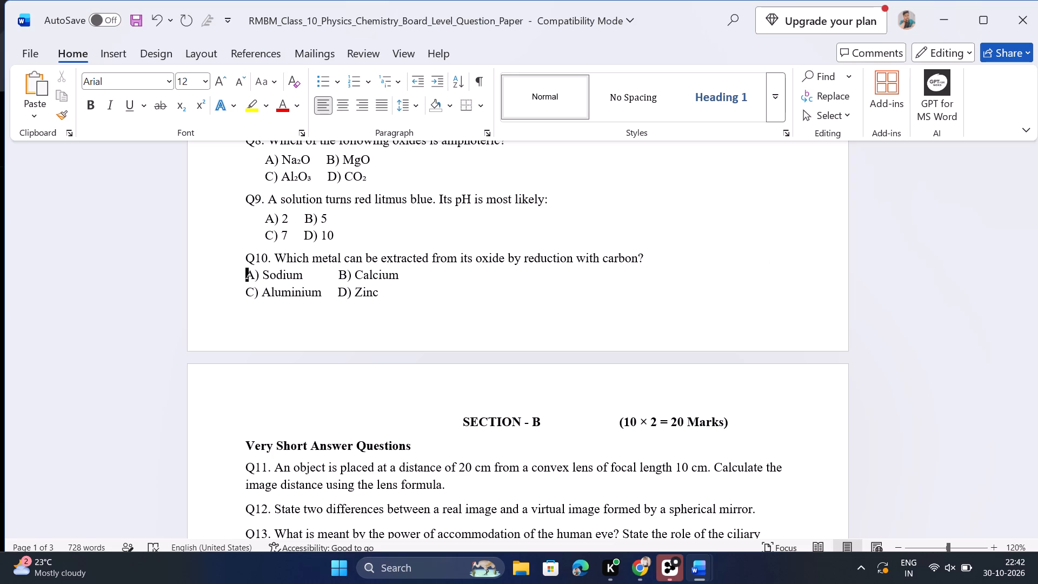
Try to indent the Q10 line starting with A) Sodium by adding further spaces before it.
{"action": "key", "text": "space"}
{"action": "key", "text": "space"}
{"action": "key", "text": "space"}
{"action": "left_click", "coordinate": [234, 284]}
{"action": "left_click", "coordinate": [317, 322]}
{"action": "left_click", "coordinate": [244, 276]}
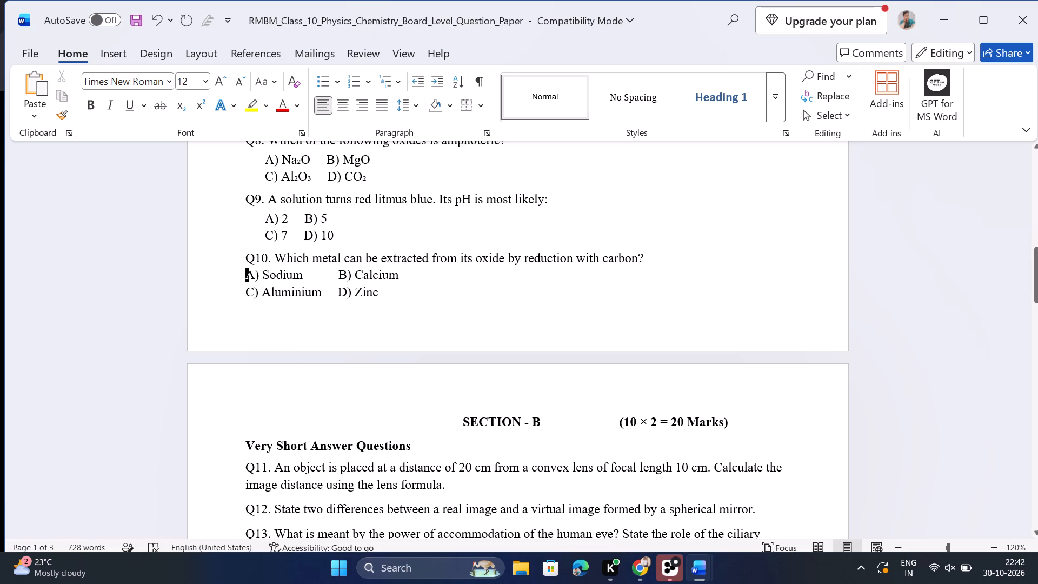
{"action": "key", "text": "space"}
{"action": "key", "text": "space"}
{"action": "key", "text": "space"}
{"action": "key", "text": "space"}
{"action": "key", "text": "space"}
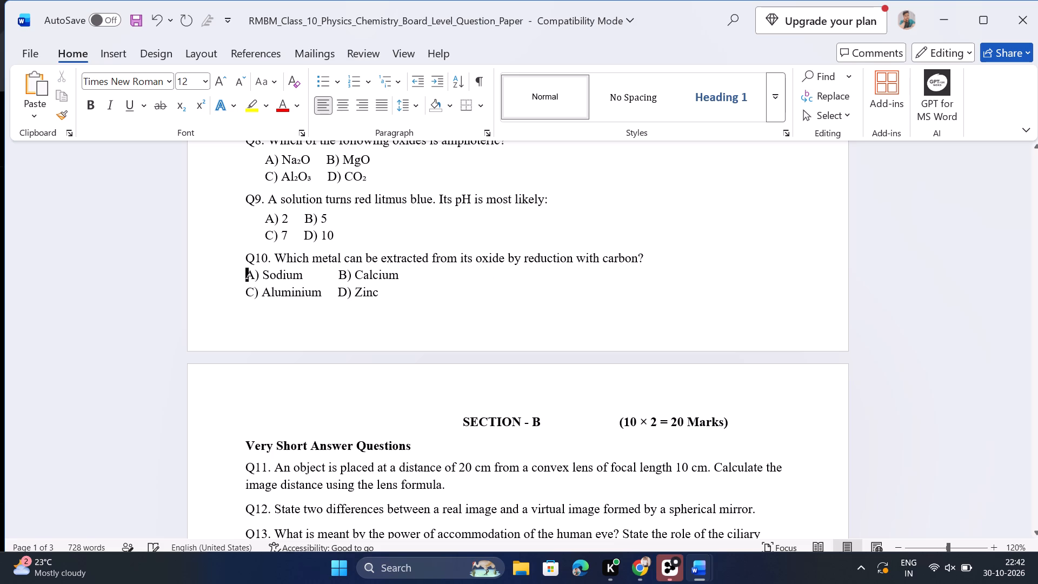
Indent both Q10 option lines, A) Sodium and C) Aluminium, by one tab stop each.
{"action": "key", "text": "Tab"}
{"action": "left_click", "coordinate": [247, 291]}
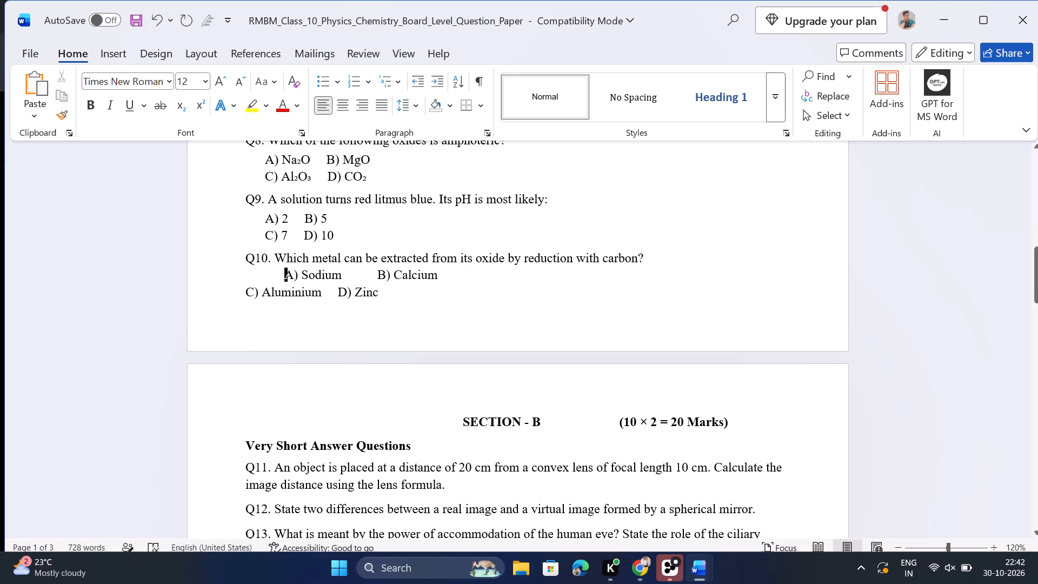
{"action": "key", "text": "Tab"}
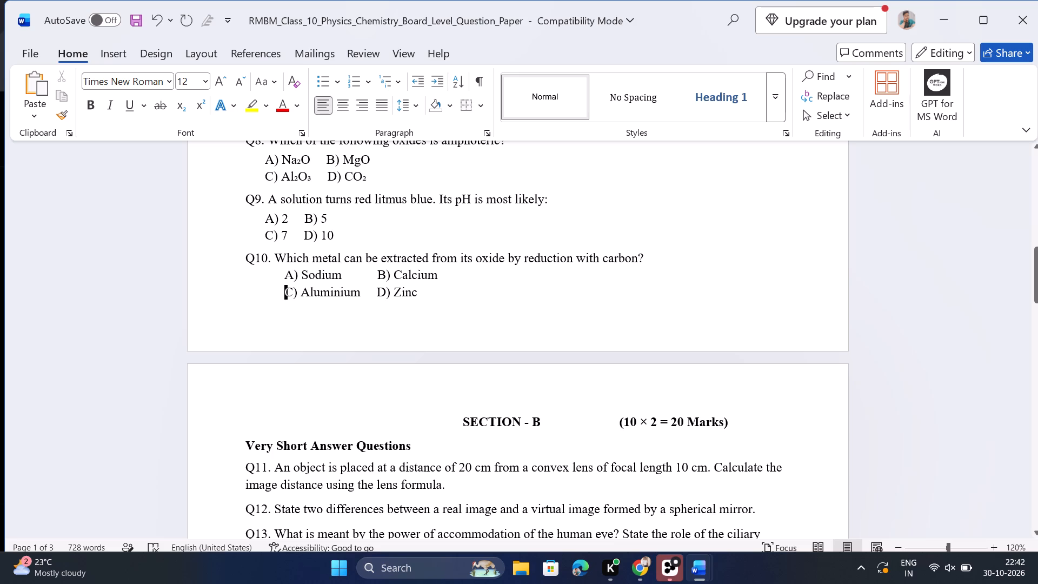
Remove the tab indent before Q10 option A) Sodium and try indenting the line with spaces instead.
{"action": "scroll", "coordinate": [311, 363], "scroll_direction": "up", "scroll_amount": 1}
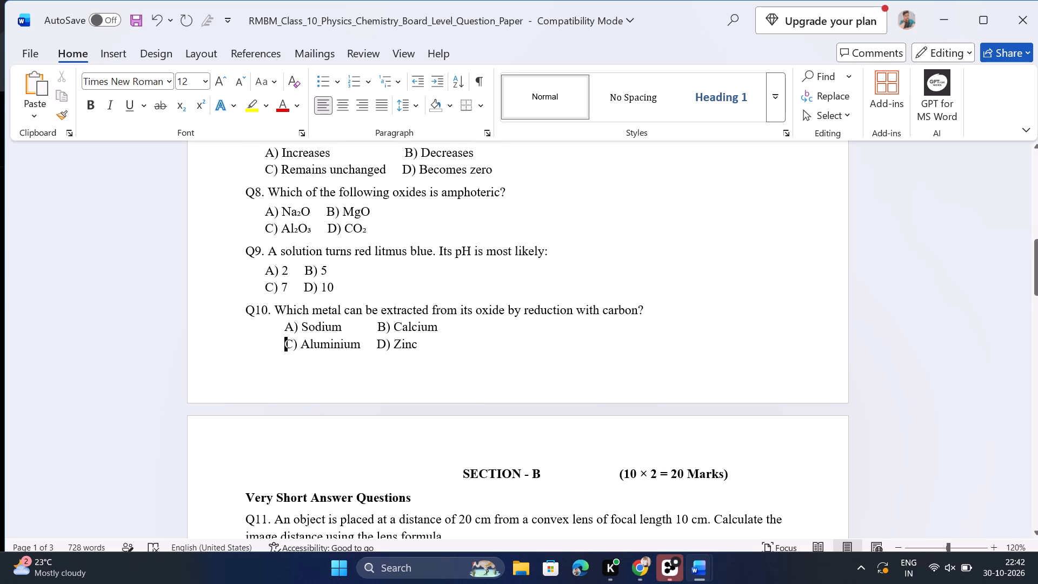
{"action": "left_click", "coordinate": [283, 325]}
{"action": "key", "text": "BackSpace"}
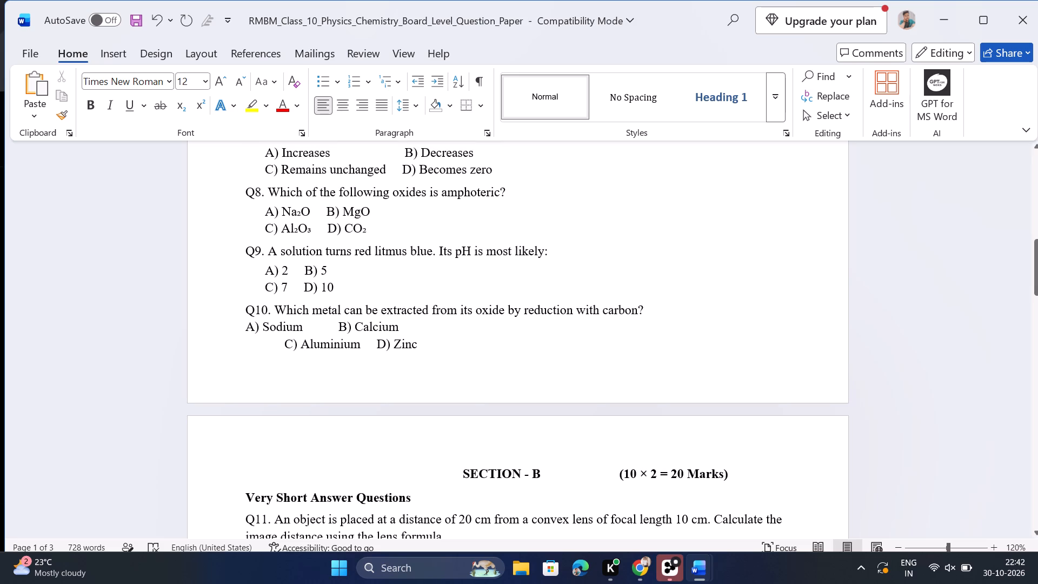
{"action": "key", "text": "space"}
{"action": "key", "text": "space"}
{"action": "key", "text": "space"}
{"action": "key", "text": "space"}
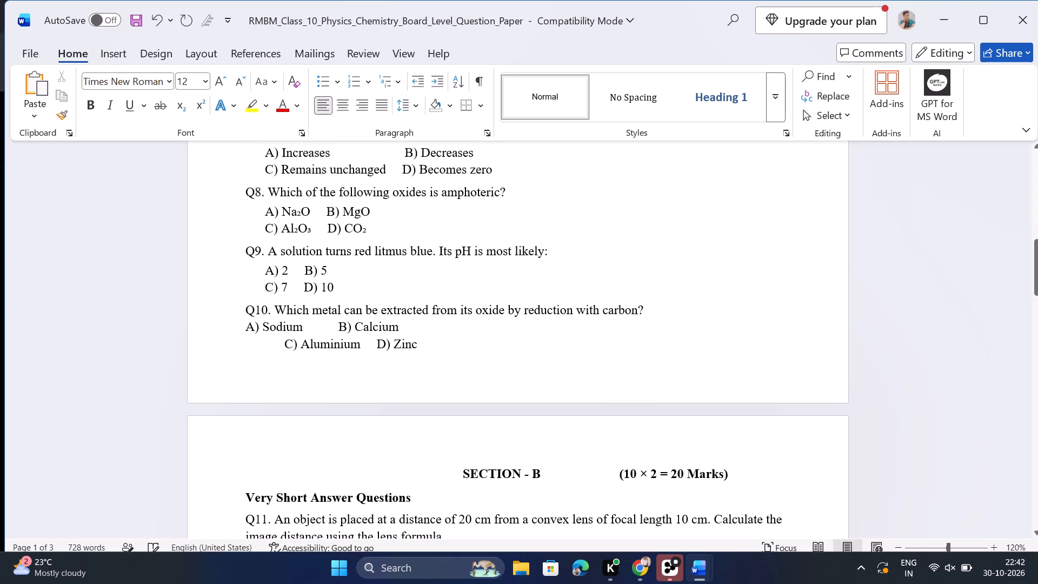
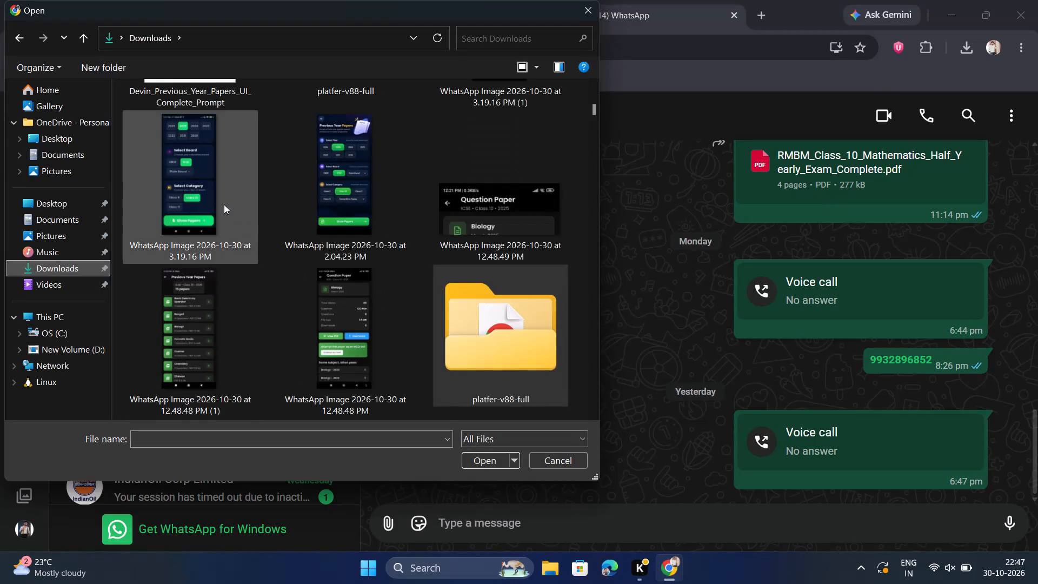
Choose the "Class 10th Science" PDF from the Downloads folder as the file to attach to the WhatsApp chat.
{"action": "scroll", "coordinate": [277, 338], "scroll_direction": "up", "scroll_amount": 5}
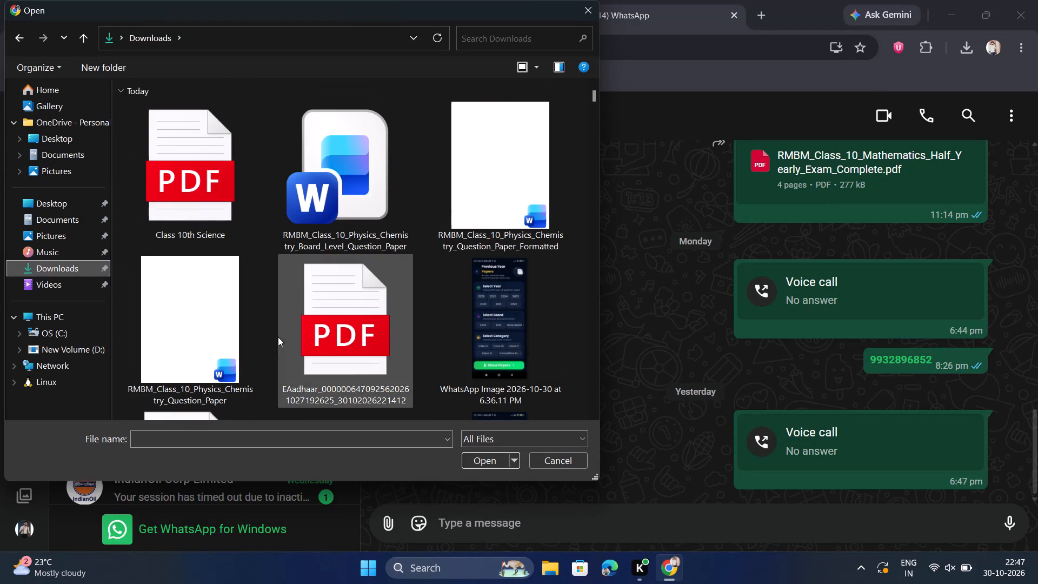
{"action": "scroll", "coordinate": [278, 337], "scroll_direction": "up", "scroll_amount": 1}
{"action": "left_click", "coordinate": [195, 201]}
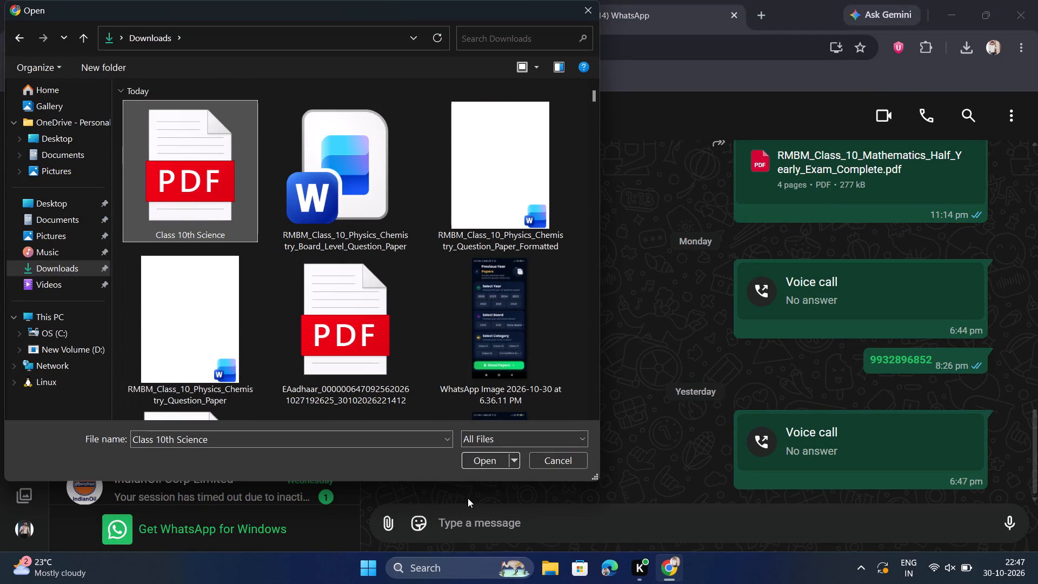